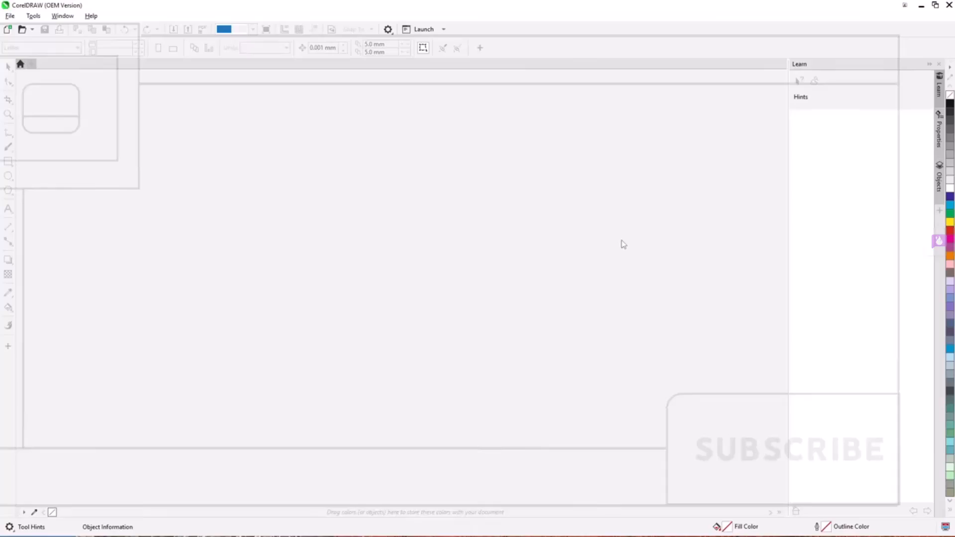
{"action": "key", "text": "space"}
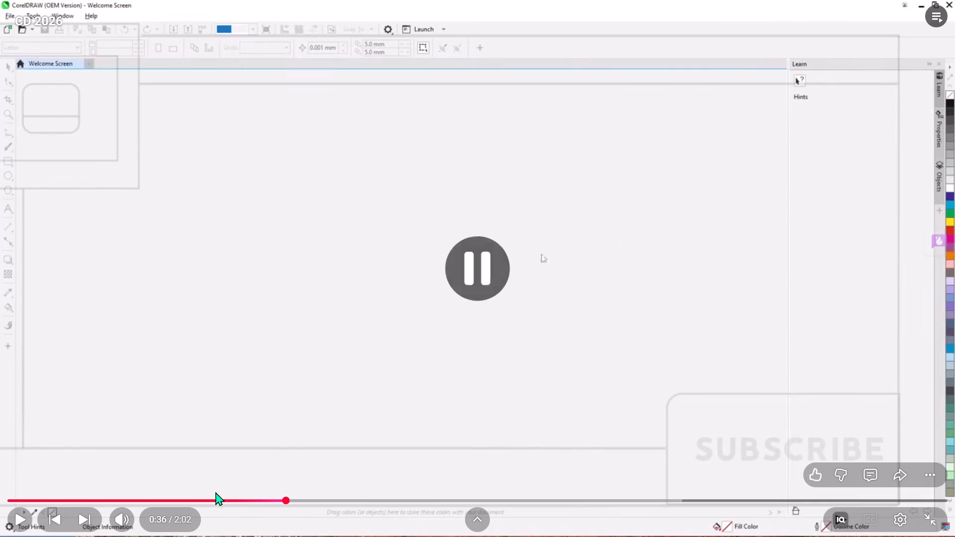
{"action": "left_click", "coordinate": [199, 501]}
{"action": "left_click_drag", "start_coordinate": [38, 502], "coordinate": [33, 501]}
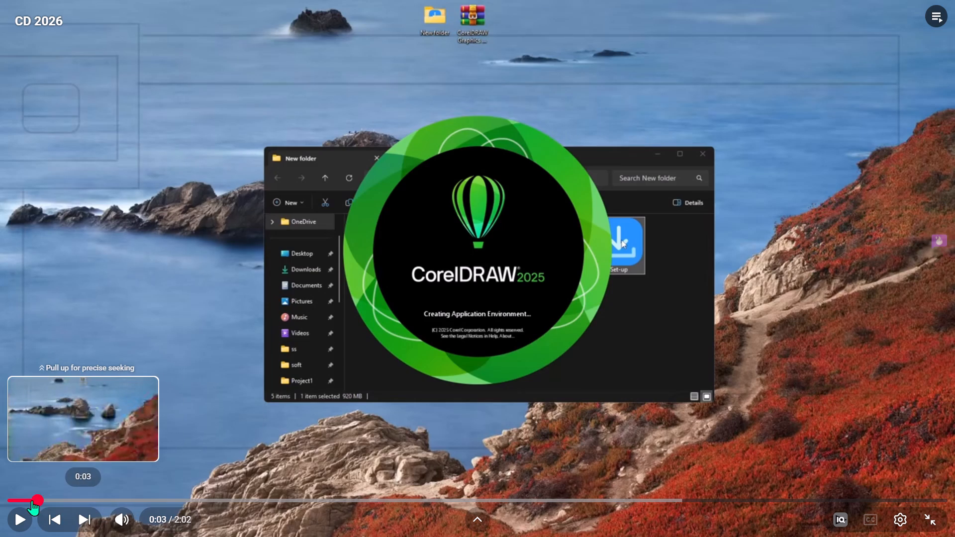
{"action": "left_click_drag", "start_coordinate": [32, 504], "coordinate": [16, 504]}
{"action": "key", "text": "space"}
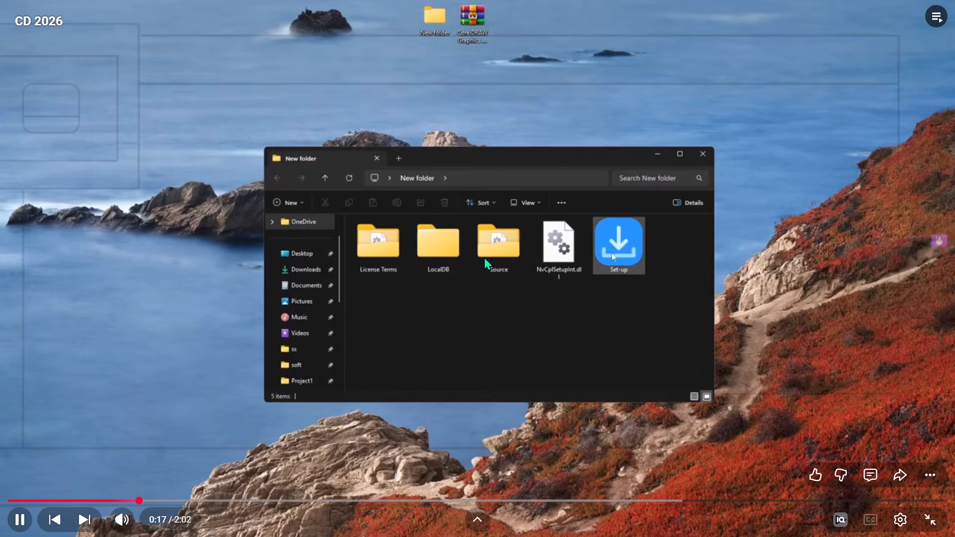
{"action": "left_click", "coordinate": [547, 189]}
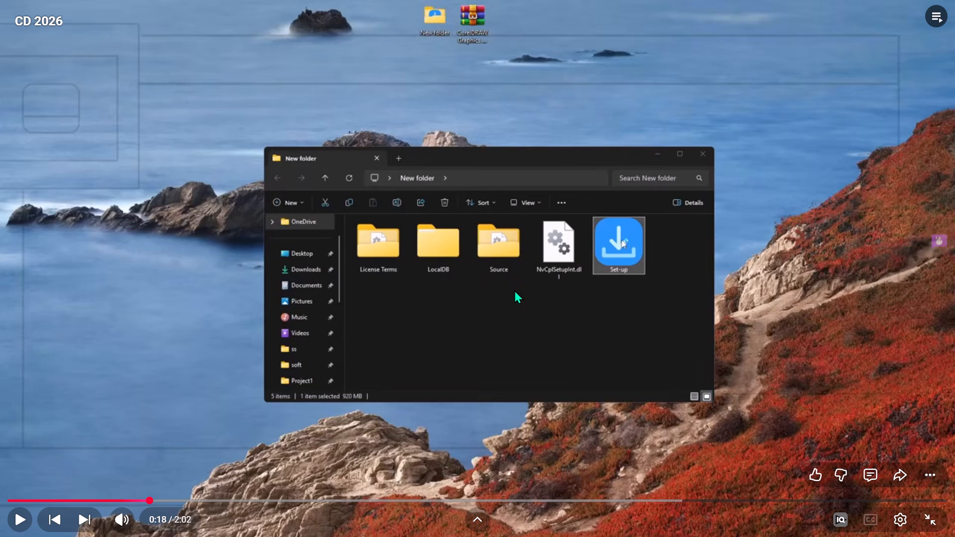
{"action": "left_click", "coordinate": [482, 43]}
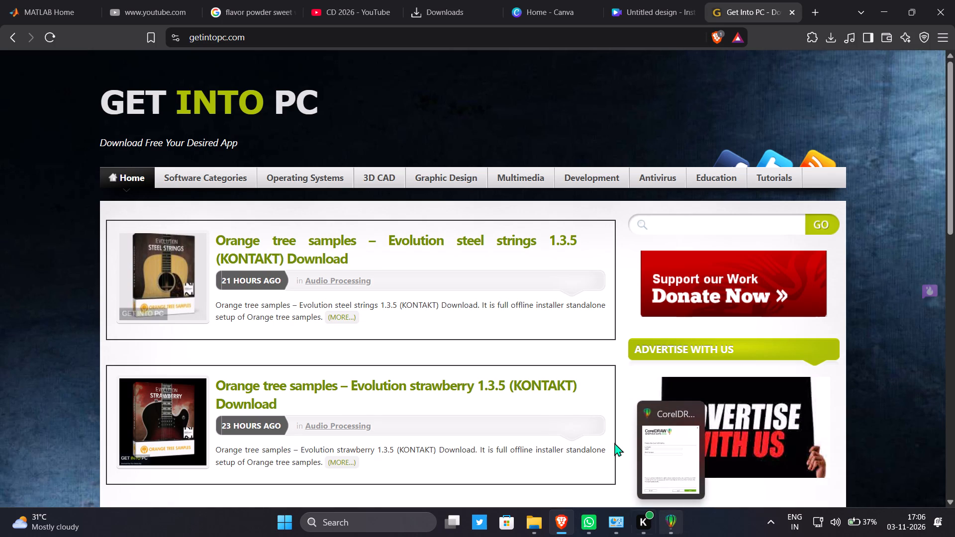
{"action": "left_click", "coordinate": [683, 221]}
{"action": "type", "text": "corel"}
{"action": "type", "text": "dr"}
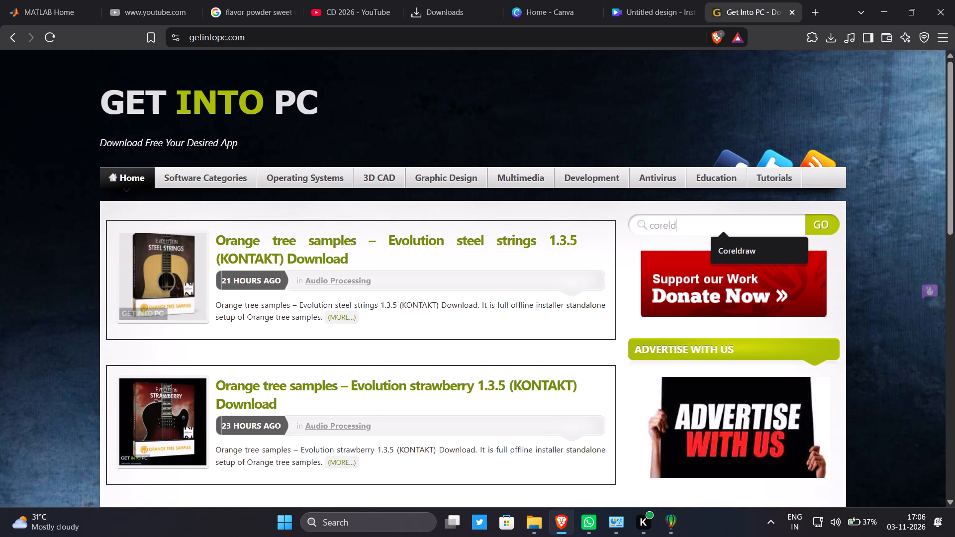
{"action": "type", "text": "aw"}
{"action": "key", "text": "Return"}
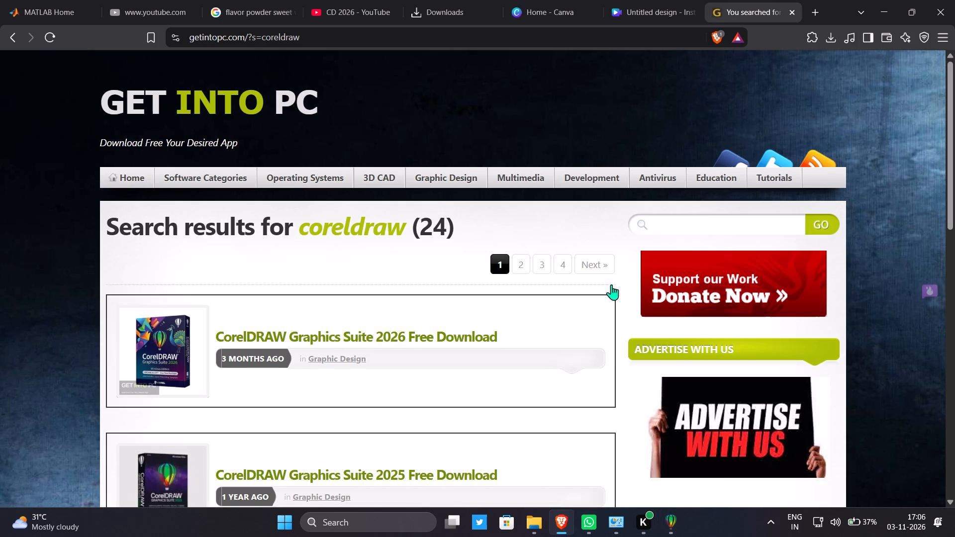
Open the CorelDRAW Graphics Suite 2025 Free Download page and start its download.
{"action": "scroll", "coordinate": [398, 337], "scroll_direction": "down", "scroll_amount": 3}
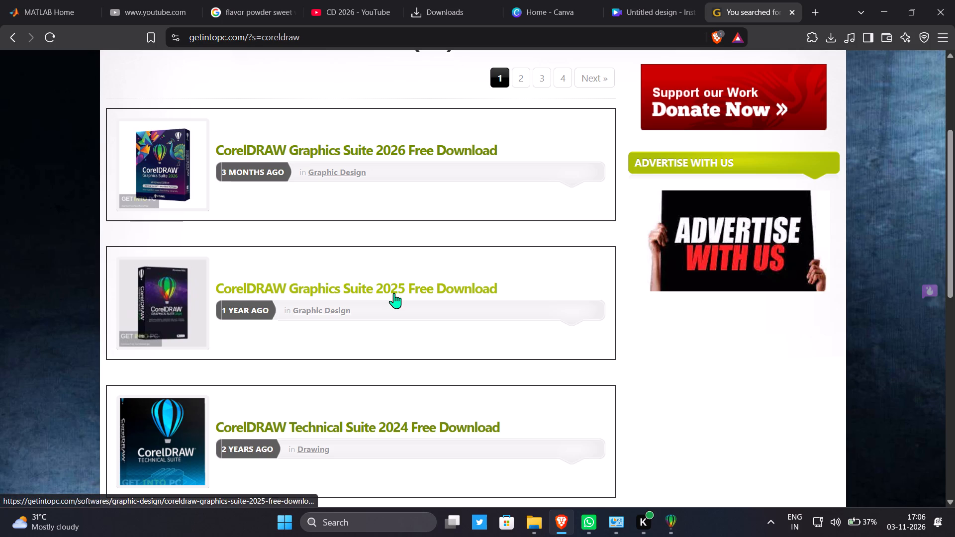
{"action": "left_click", "coordinate": [346, 289]}
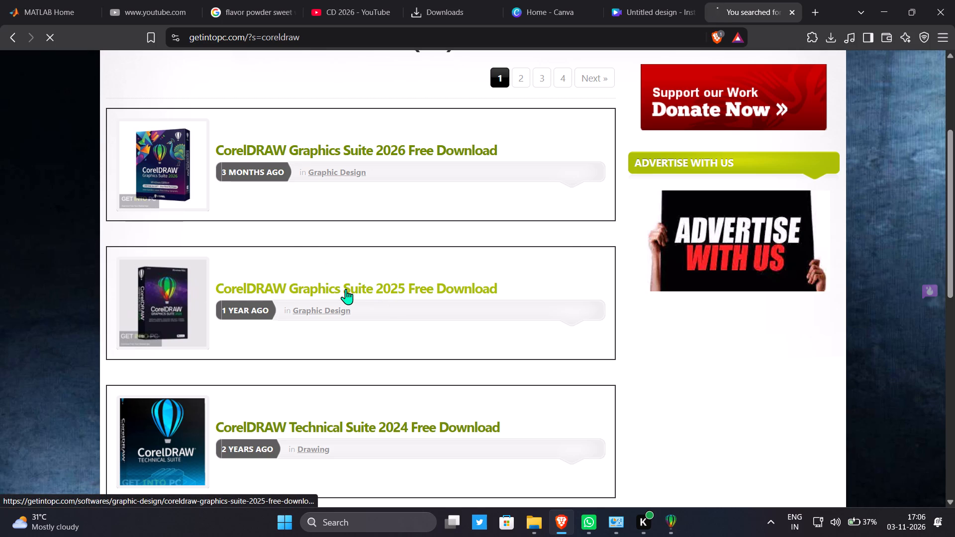
{"action": "scroll", "coordinate": [402, 324], "scroll_direction": "down", "scroll_amount": 5}
{"action": "scroll", "coordinate": [179, 259], "scroll_direction": "up", "scroll_amount": 6}
{"action": "scroll", "coordinate": [316, 313], "scroll_direction": "down", "scroll_amount": 19}
{"action": "scroll", "coordinate": [266, 306], "scroll_direction": "down", "scroll_amount": 2}
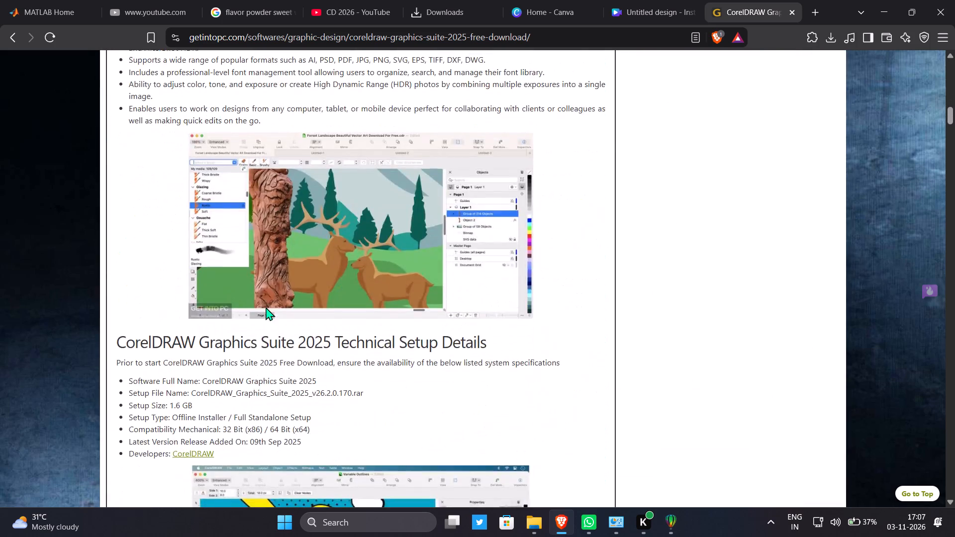
{"action": "scroll", "coordinate": [266, 307], "scroll_direction": "down", "scroll_amount": 11}
{"action": "left_click", "coordinate": [362, 128]}
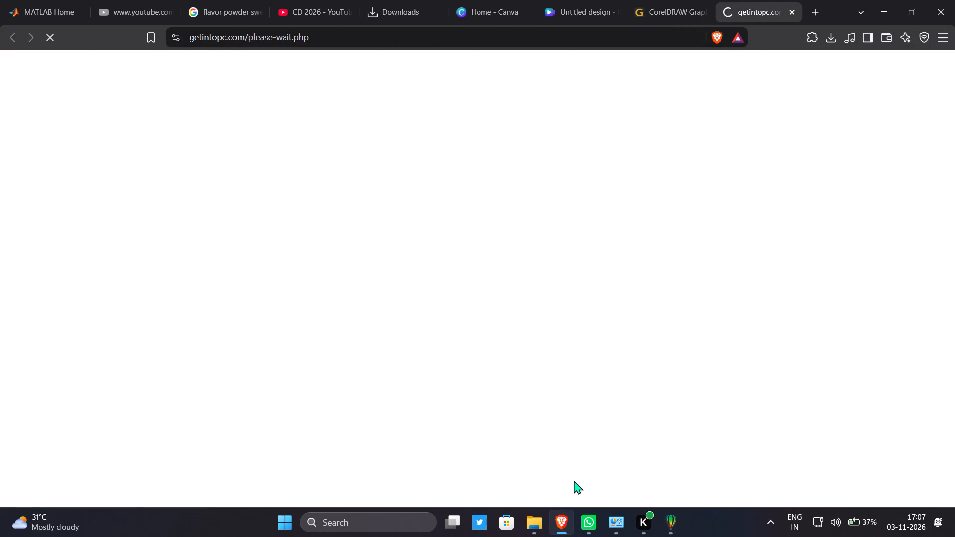
Switch to the open CorelDRAW installer and cancel the installation.
{"action": "key", "text": "alt+Tab"}
{"action": "left_click", "coordinate": [662, 527]}
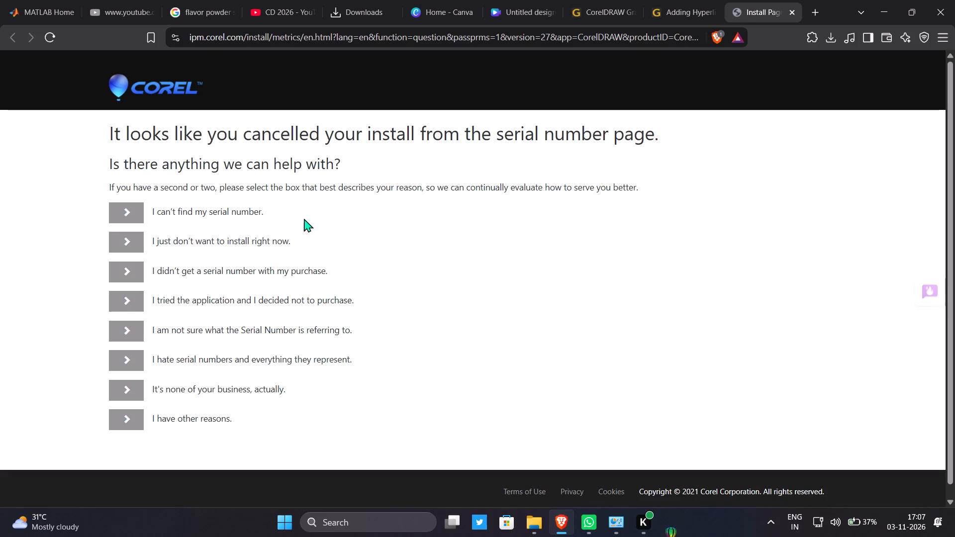
Answer Corel's cancellation survey with "I can't find my serial number." and close the survey page.
{"action": "left_click", "coordinate": [126, 210]}
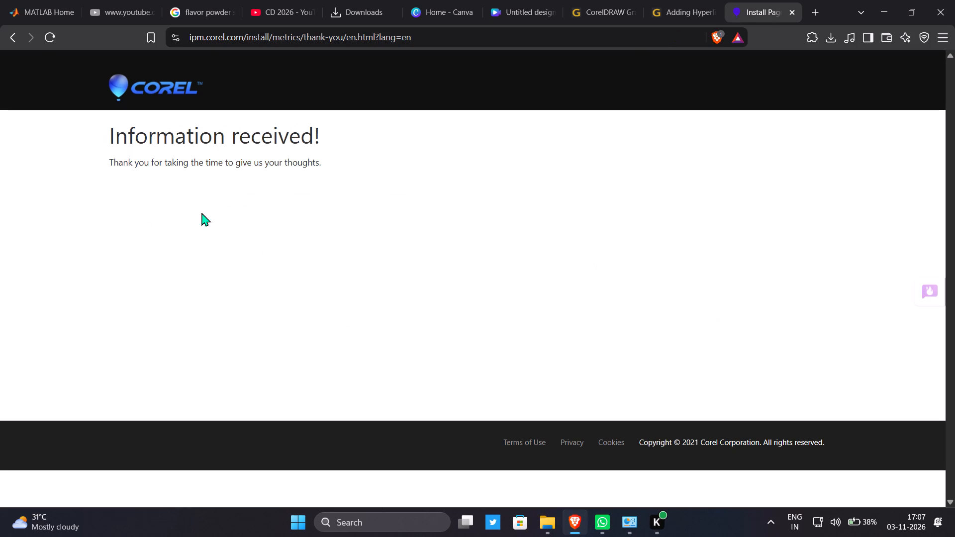
{"action": "scroll", "coordinate": [376, 261], "scroll_direction": "down", "scroll_amount": 3}
{"action": "scroll", "coordinate": [376, 261], "scroll_direction": "up", "scroll_amount": 5}
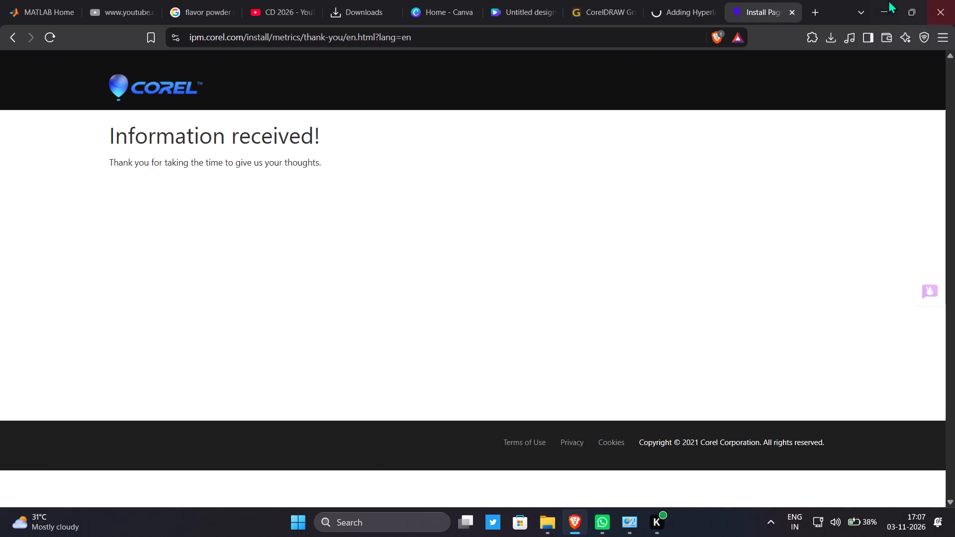
{"action": "left_click", "coordinate": [792, 15]}
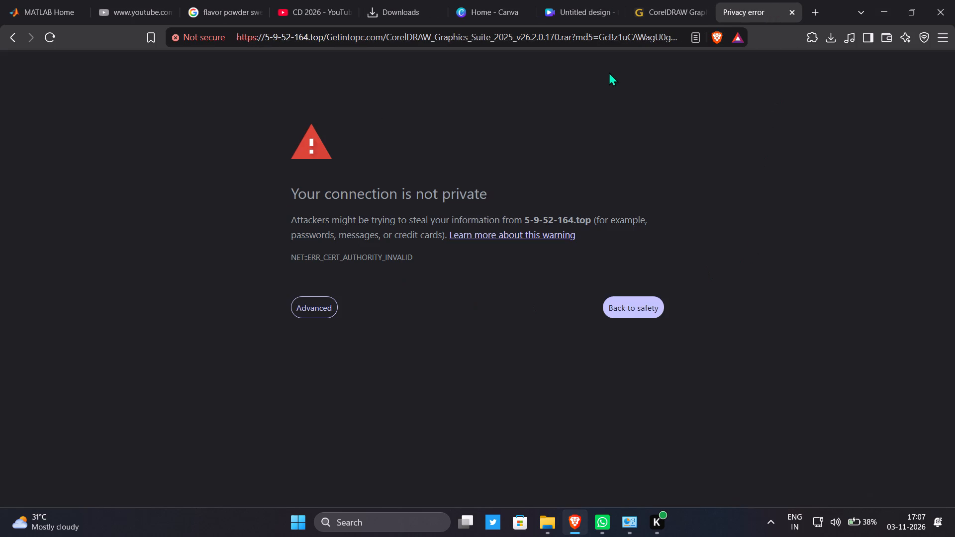
Restart the download from the CorelDRAW Graphics Suite 2025 page and close the Privacy error page.
{"action": "left_click", "coordinate": [654, 0]}
{"action": "left_click", "coordinate": [399, 135]}
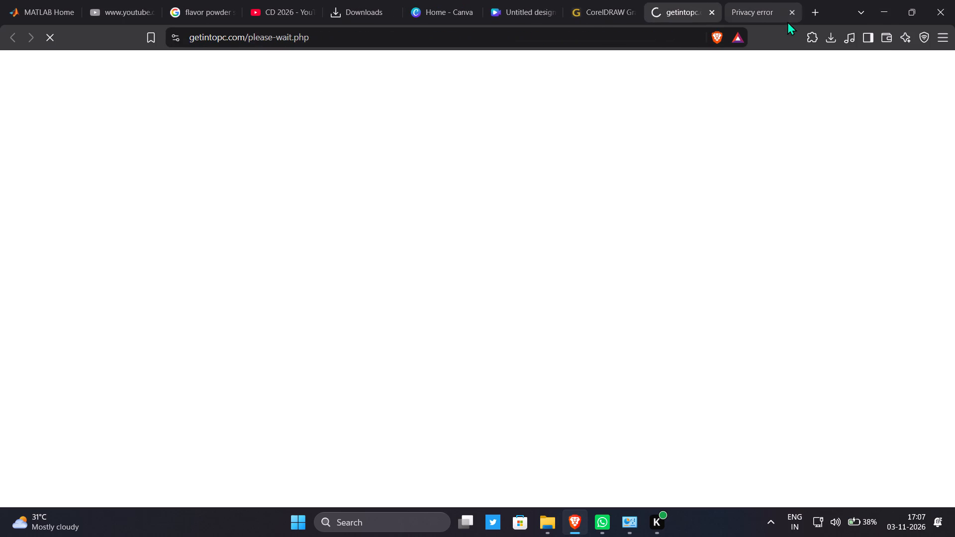
{"action": "left_click", "coordinate": [792, 12]}
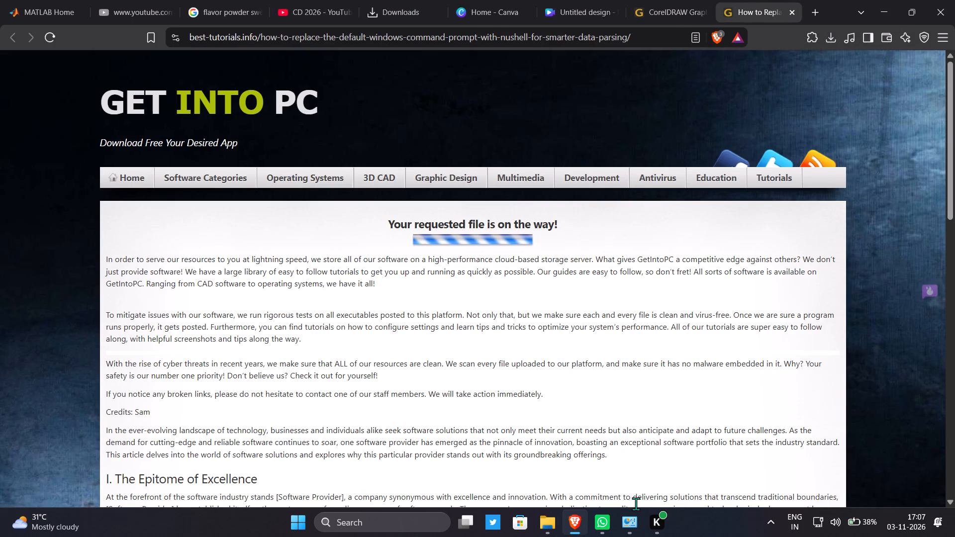
In File Explorer, permanently delete today's Downloads items: the CorelDRAW archives, the CorelDRAW 2026 folder and video VN20261103_154227.
{"action": "left_click", "coordinate": [548, 533]}
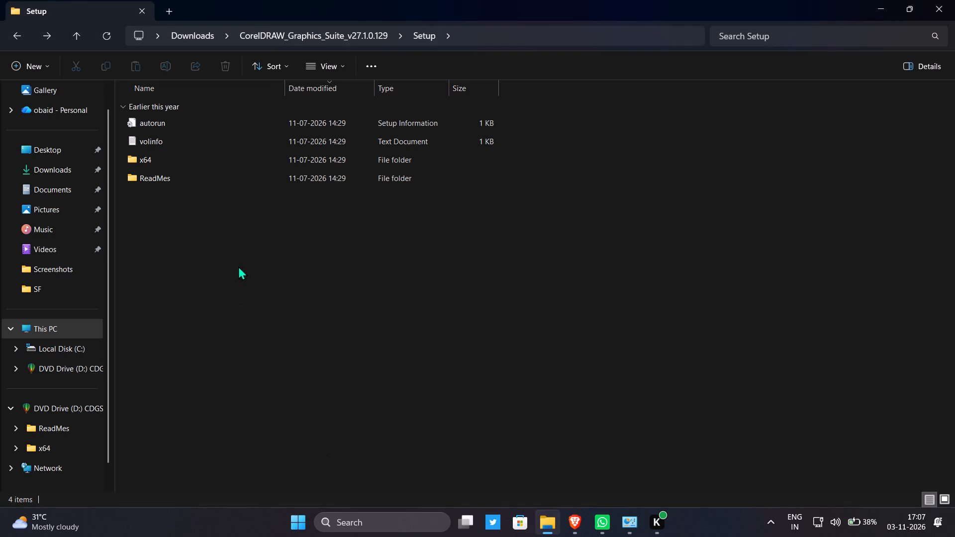
{"action": "left_click", "coordinate": [59, 177]}
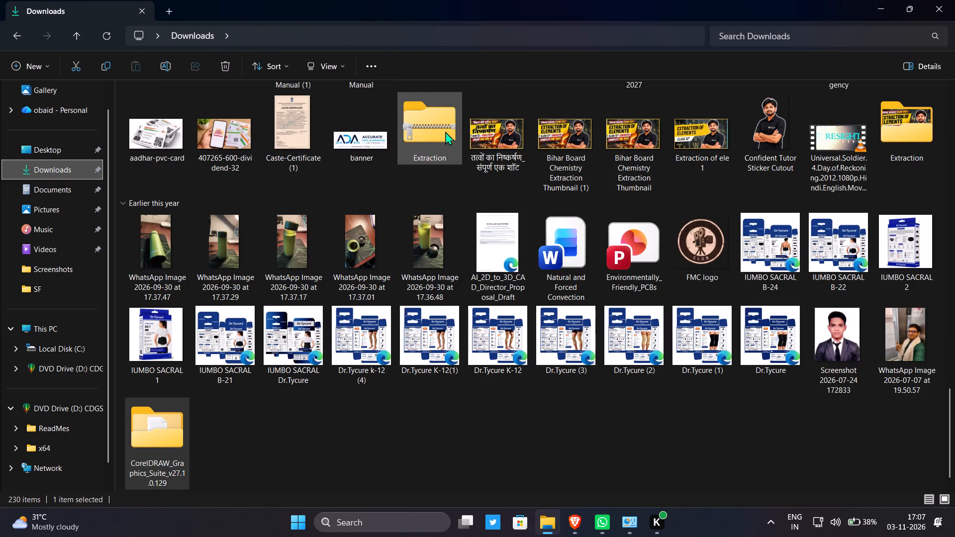
{"action": "scroll", "coordinate": [811, 145], "scroll_direction": "up", "scroll_amount": 19}
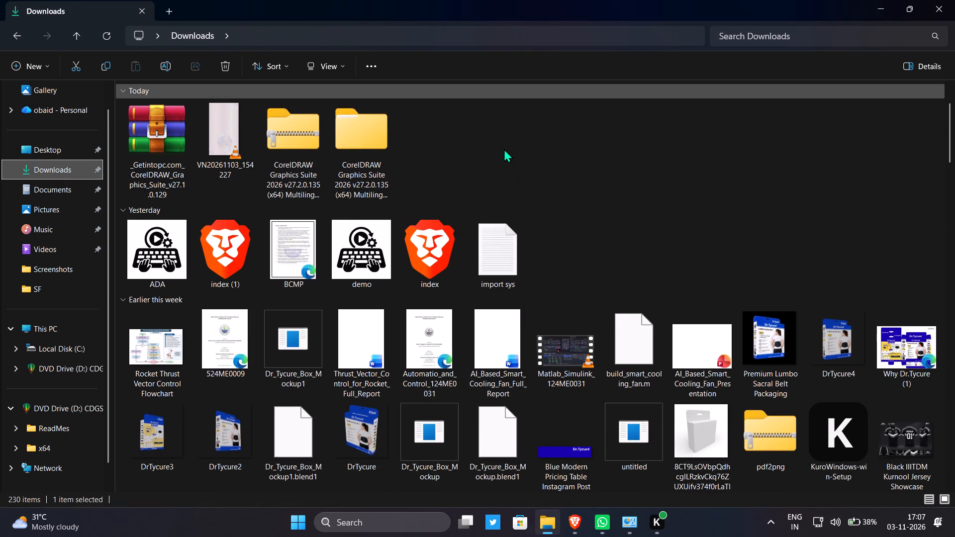
{"action": "left_click_drag", "start_coordinate": [504, 149], "coordinate": [157, 157]}
{"action": "key", "text": "shift+Delete"}
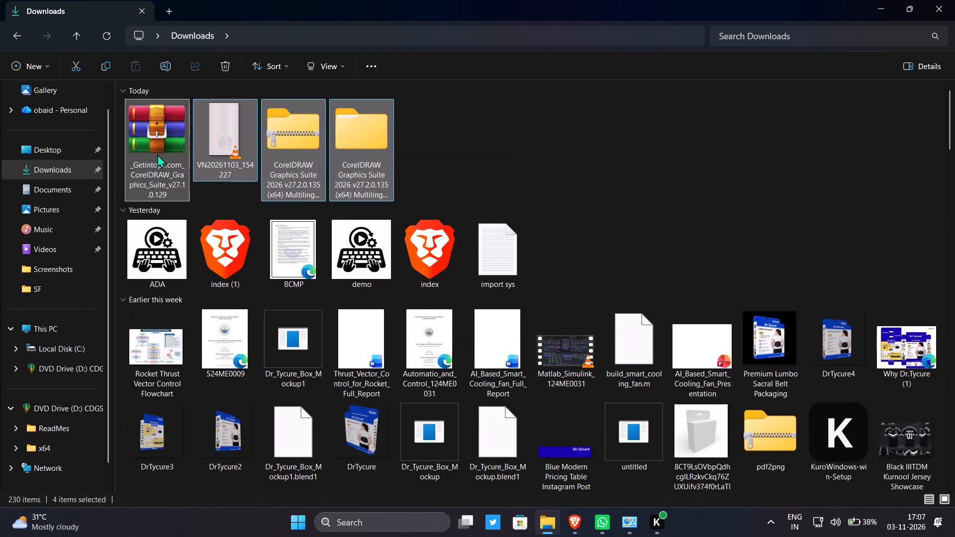
{"action": "key", "text": "Return"}
{"action": "left_click_drag", "start_coordinate": [948, 114], "coordinate": [948, 248]}
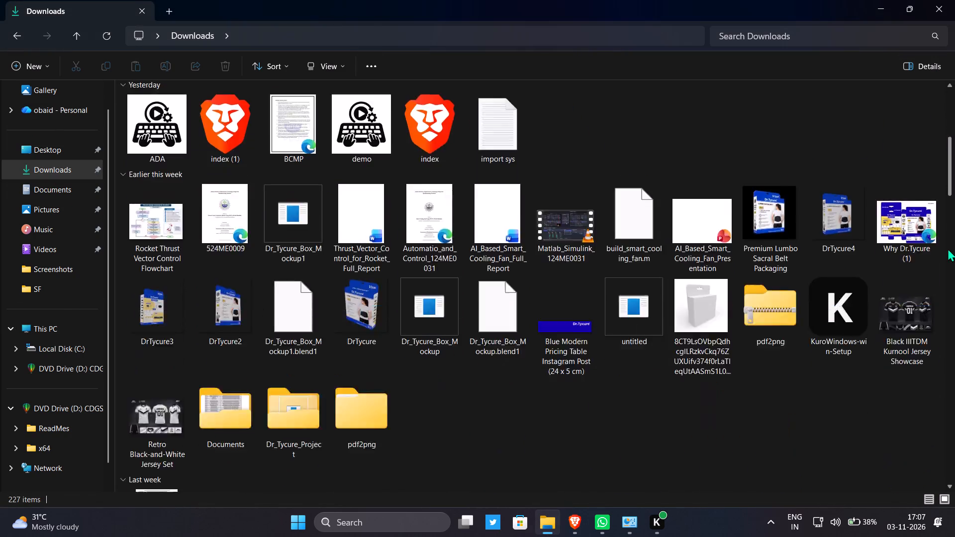
{"action": "left_click_drag", "start_coordinate": [948, 248], "coordinate": [948, 536]}
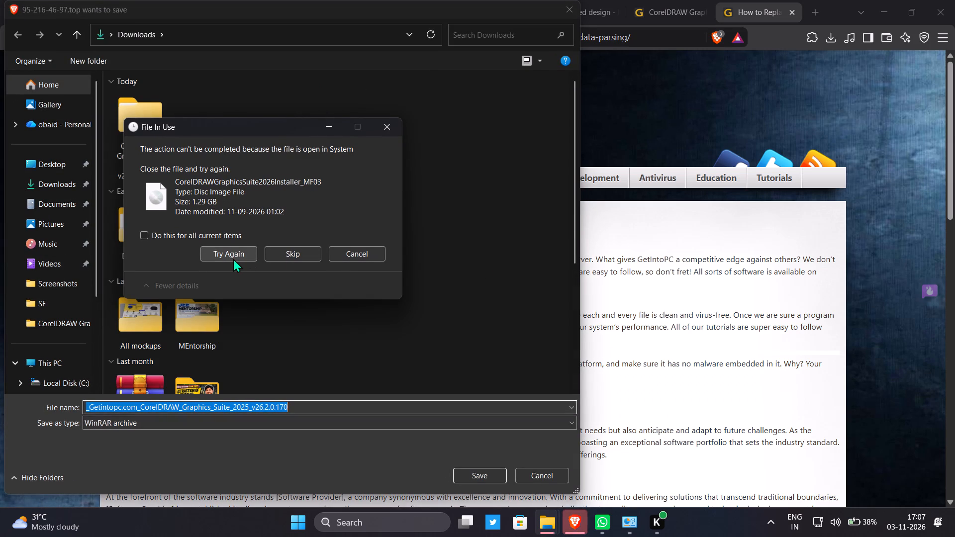
Save the archive _Getintopc.com_CorelDRAW_Graphics_Suite_2025_v26.2.0.170 to the Downloads folder.
{"action": "left_click", "coordinate": [470, 473]}
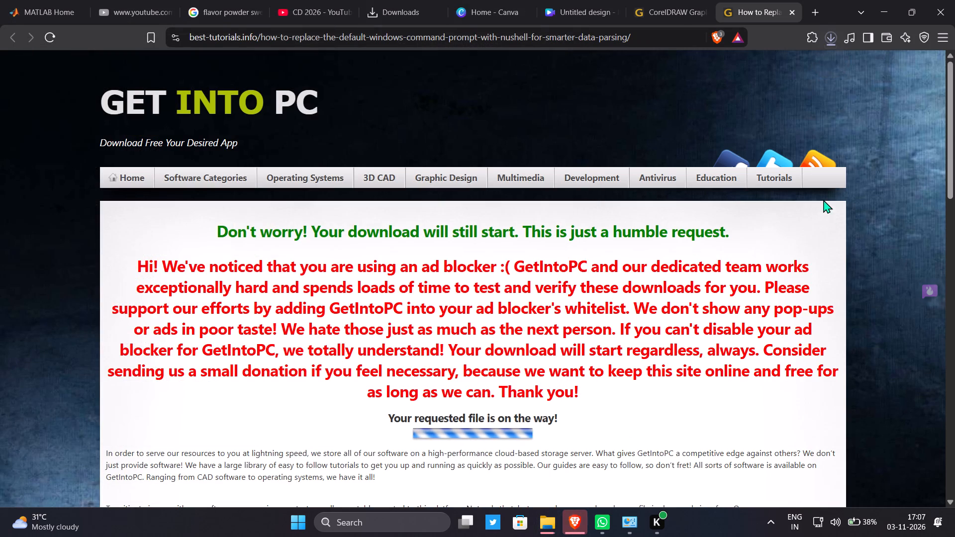
Cancel the pending deletion of the in-use disc image CorelDRAWGraphicsSuite2026Installer_MF03.
{"action": "left_click", "coordinate": [553, 525]}
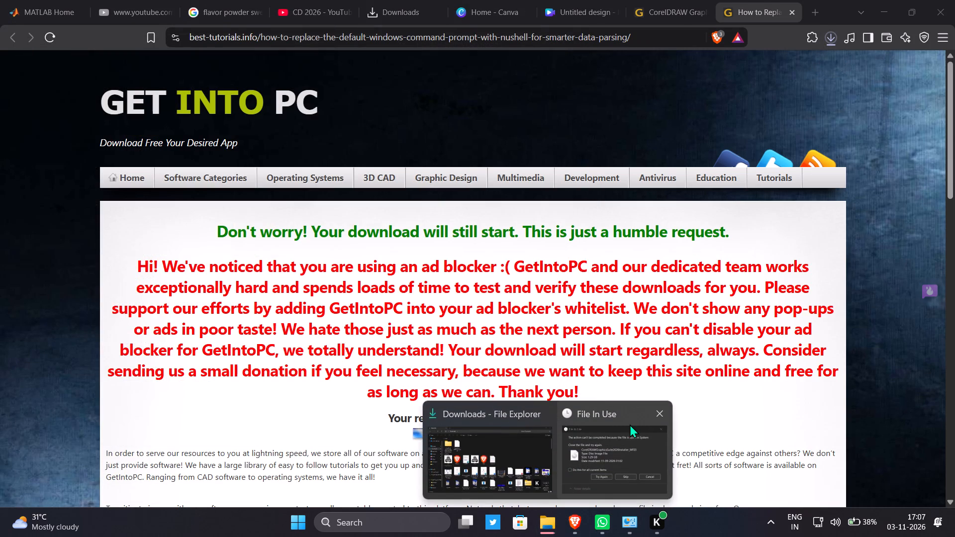
{"action": "left_click", "coordinate": [634, 452]}
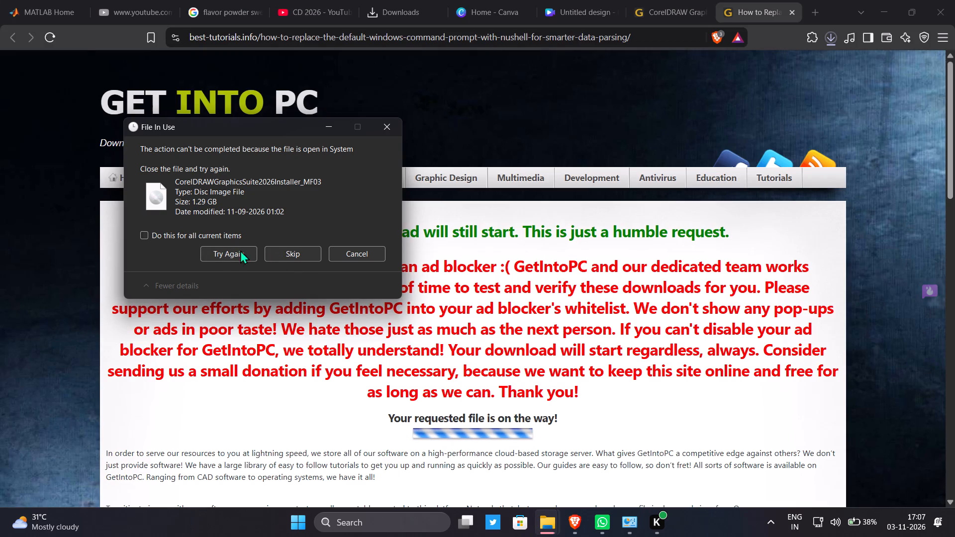
{"action": "left_click", "coordinate": [374, 254]}
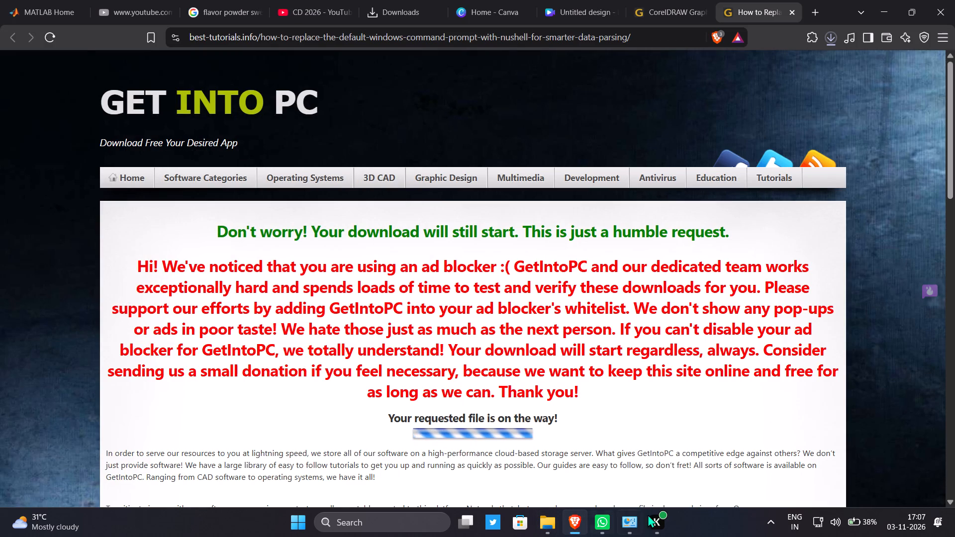
In File Explorer's Downloads folder, permanently delete the folders CorelDRAW_Graphics_Suite_v27.1.0.129 and FlexSim_Enterprise_2022.2.1.
{"action": "left_click", "coordinate": [549, 525]}
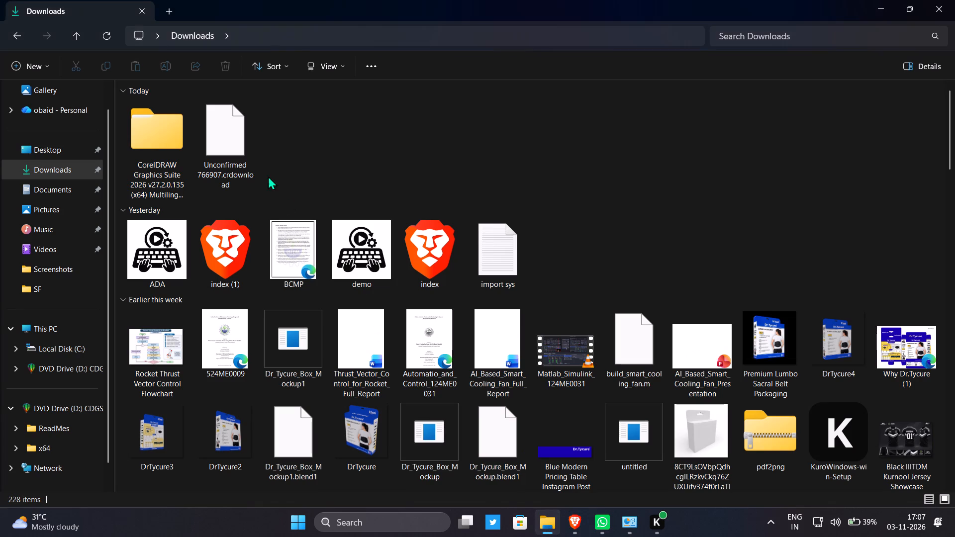
{"action": "left_click", "coordinate": [512, 141]}
{"action": "left_click_drag", "start_coordinate": [954, 119], "coordinate": [946, 444]}
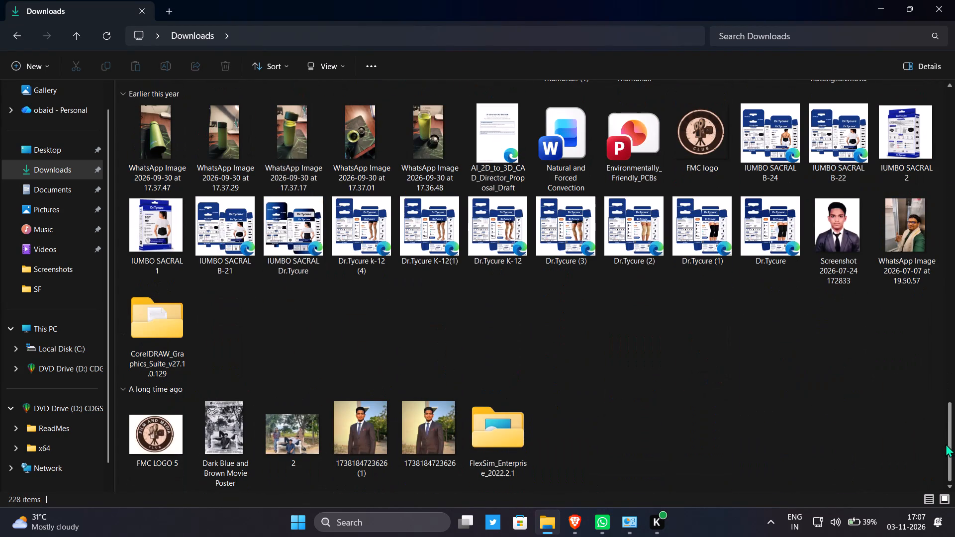
{"action": "left_click_drag", "start_coordinate": [946, 444], "coordinate": [948, 445]}
{"action": "left_click", "coordinate": [528, 440]}
{"action": "left_click", "coordinate": [136, 341], "text": "ctrl"}
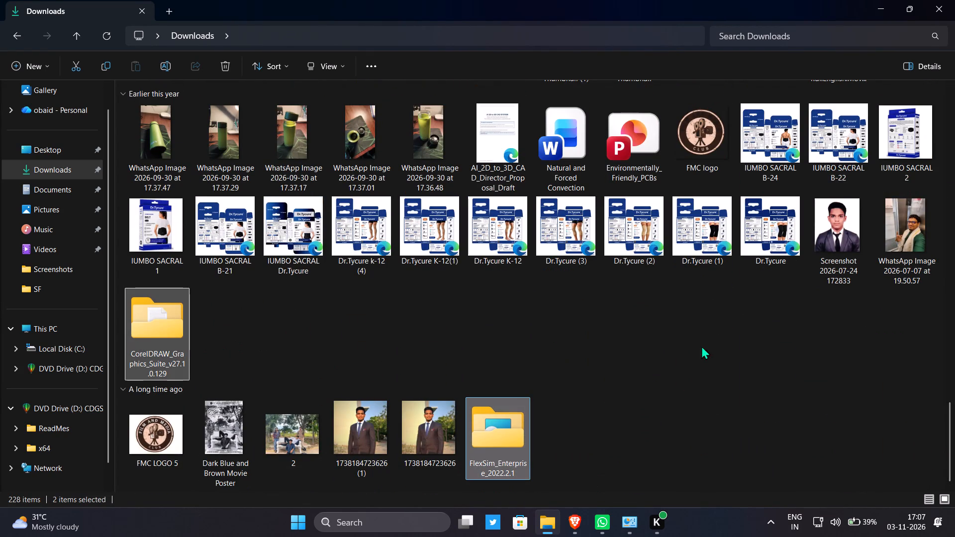
{"action": "key", "text": "ctrl+Delete"}
{"action": "key", "text": "shift+Delete"}
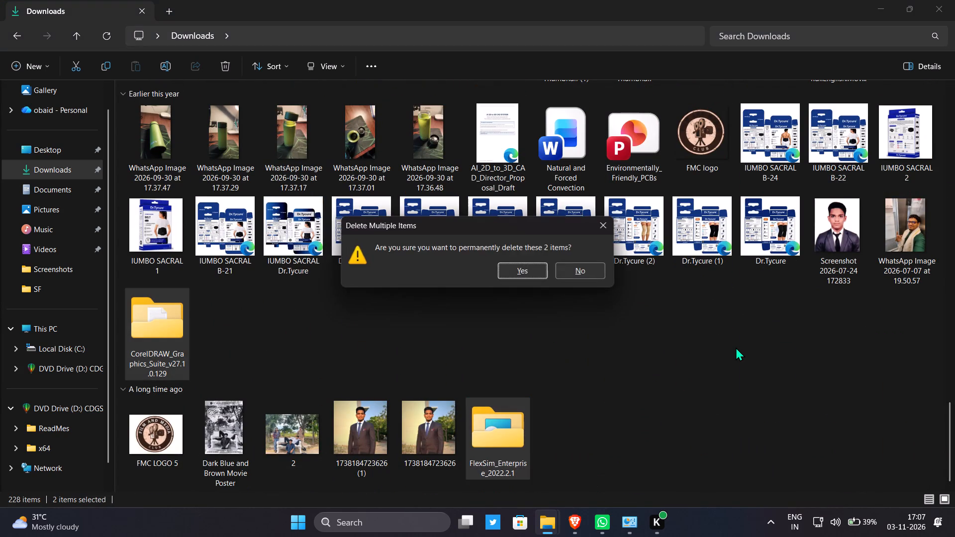
{"action": "key", "text": "Return"}
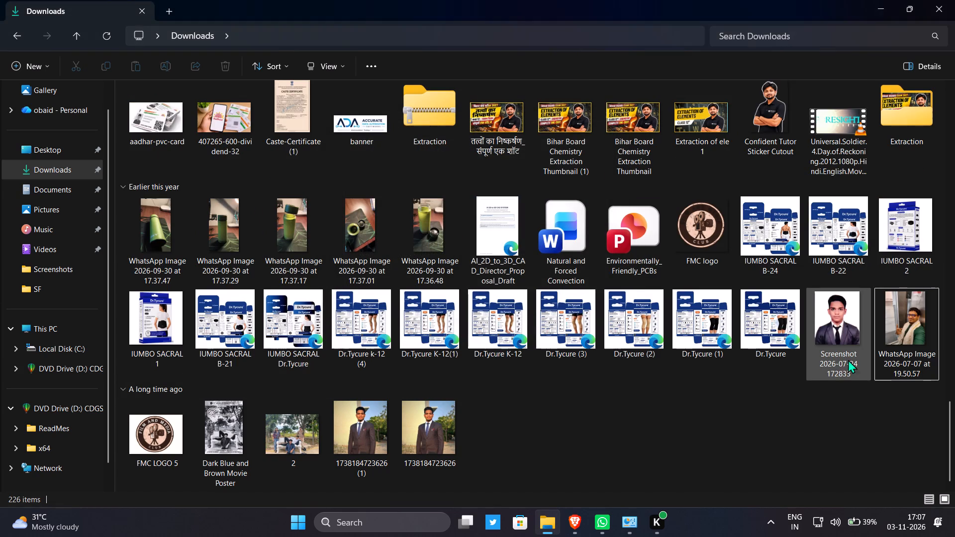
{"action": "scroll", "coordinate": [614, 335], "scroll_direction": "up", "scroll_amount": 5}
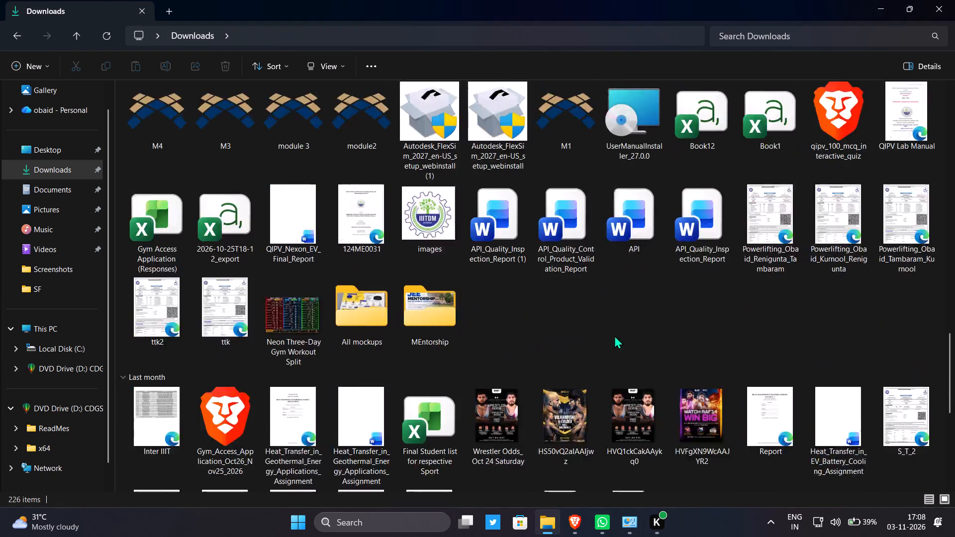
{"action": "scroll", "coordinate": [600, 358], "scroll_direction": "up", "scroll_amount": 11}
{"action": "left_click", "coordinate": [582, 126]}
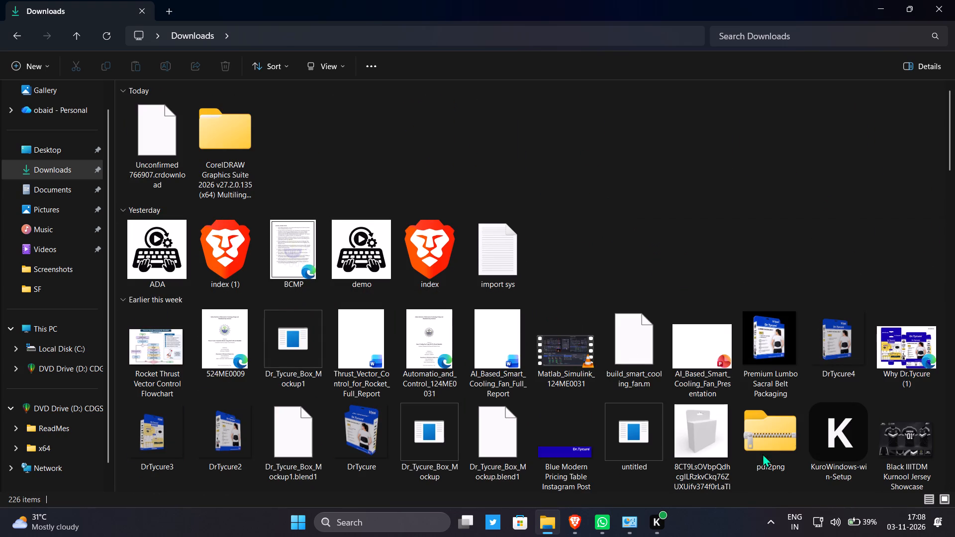
{"action": "left_click", "coordinate": [579, 530]}
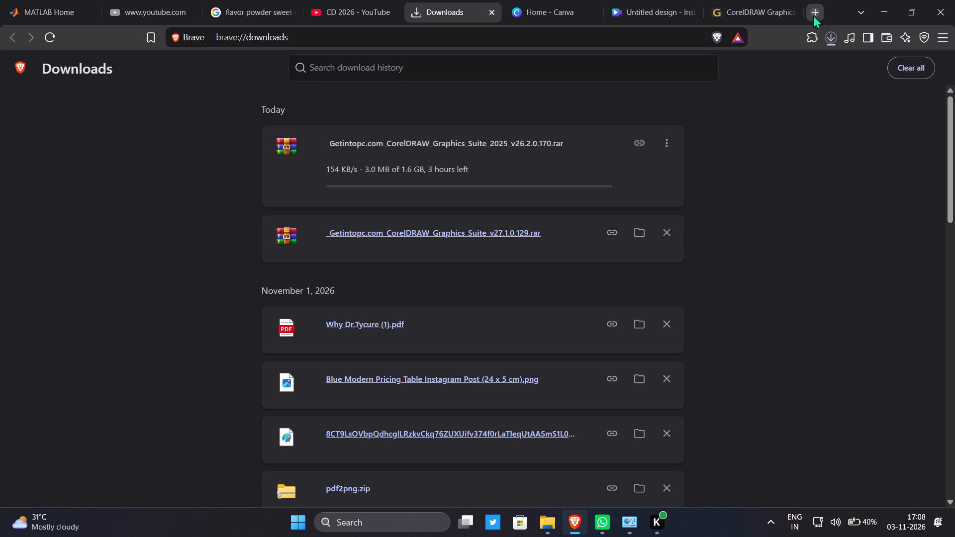
{"action": "key", "text": "g"}
{"action": "key", "text": "Return"}
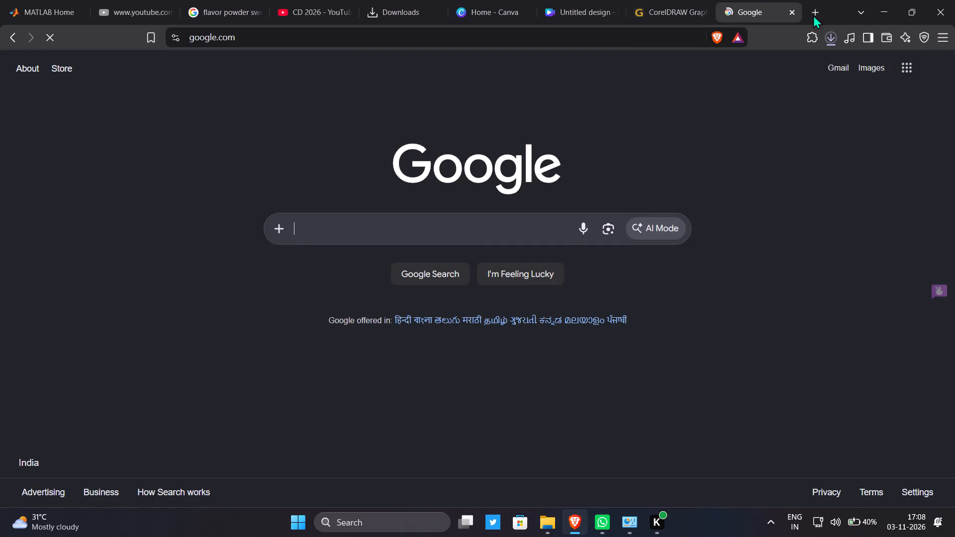
{"action": "key", "text": "m"}
{"action": "key", "text": "BackSpace"}
{"action": "type", "text": "netw"}
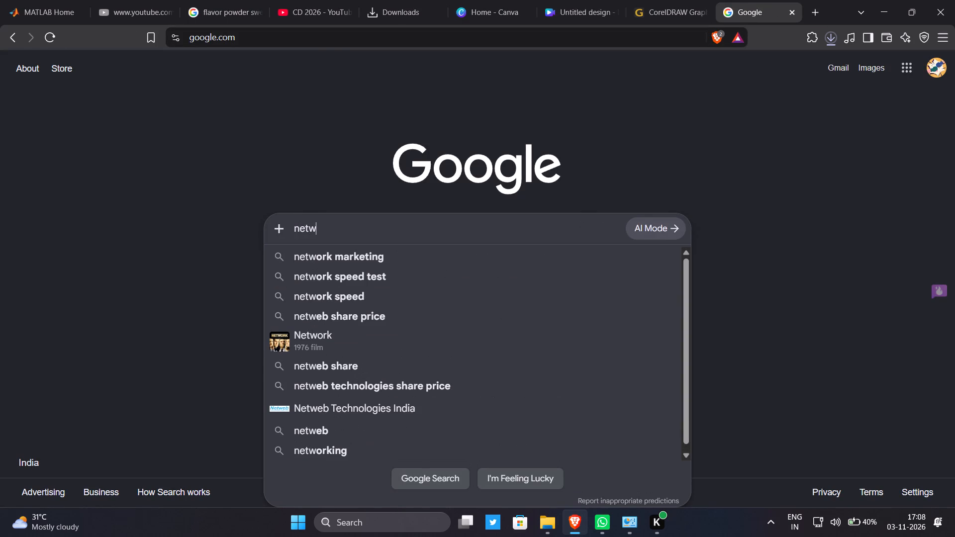
{"action": "key", "text": "Down"}
{"action": "key", "text": "Down"}
{"action": "key", "text": "Return"}
{"action": "left_click", "coordinate": [203, 385]}
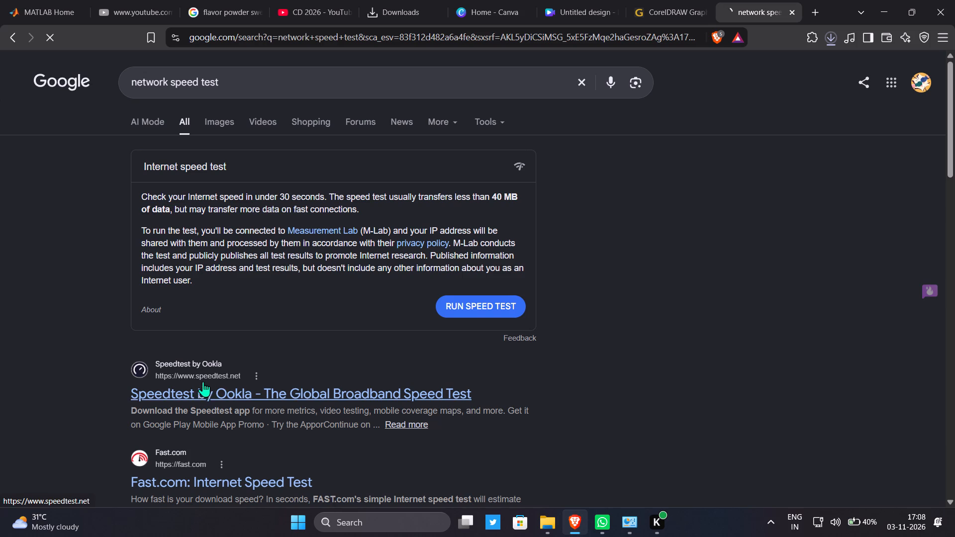
{"action": "left_click", "coordinate": [451, 212]}
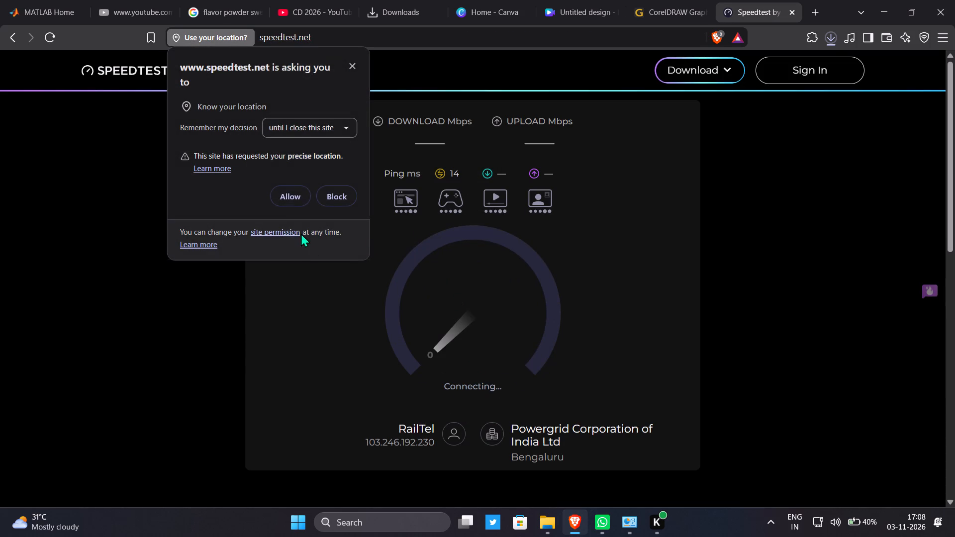
{"action": "left_click", "coordinate": [299, 206]}
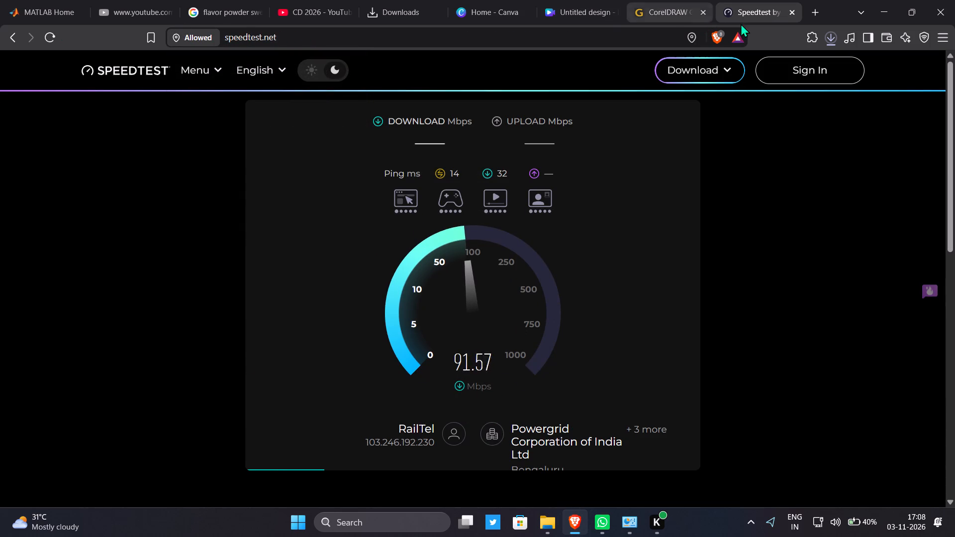
{"action": "left_click", "coordinate": [793, 13]}
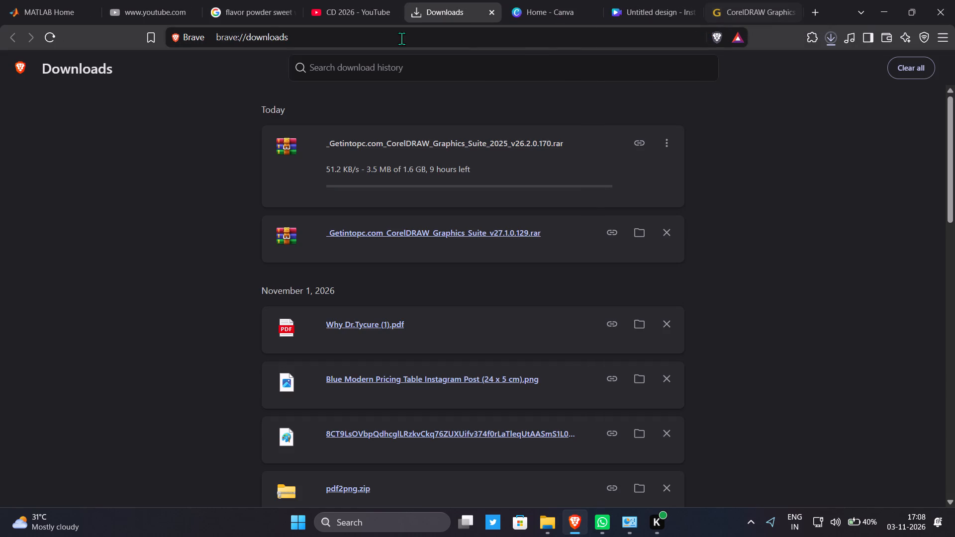
{"action": "left_click", "coordinate": [190, 16]}
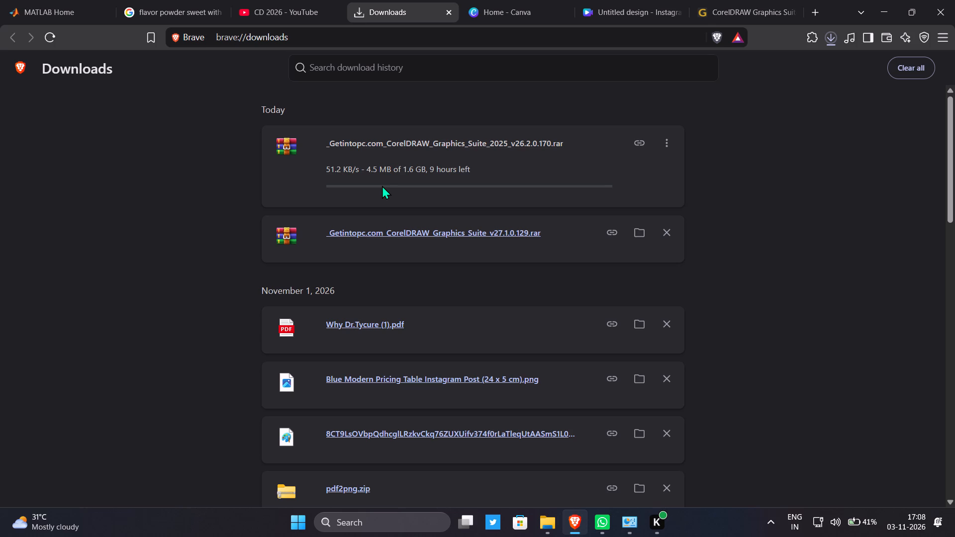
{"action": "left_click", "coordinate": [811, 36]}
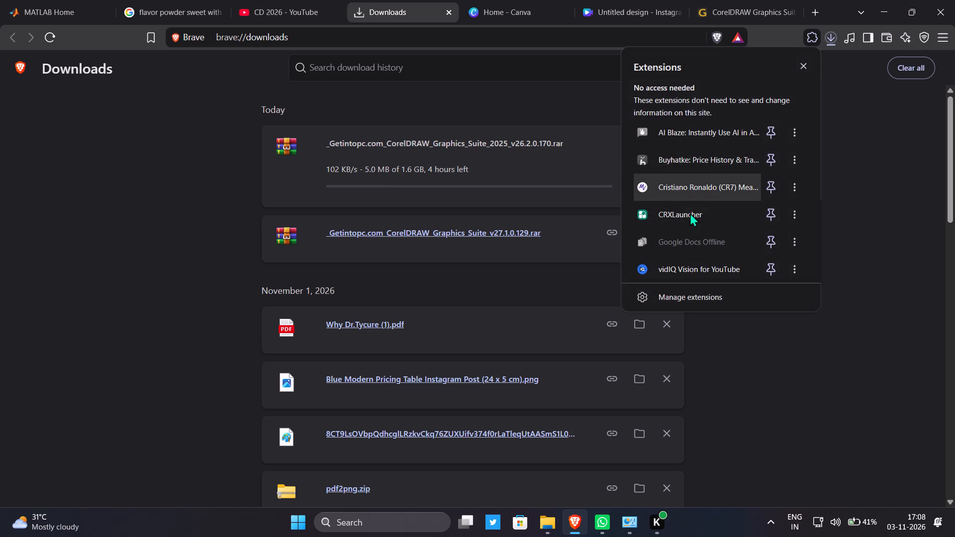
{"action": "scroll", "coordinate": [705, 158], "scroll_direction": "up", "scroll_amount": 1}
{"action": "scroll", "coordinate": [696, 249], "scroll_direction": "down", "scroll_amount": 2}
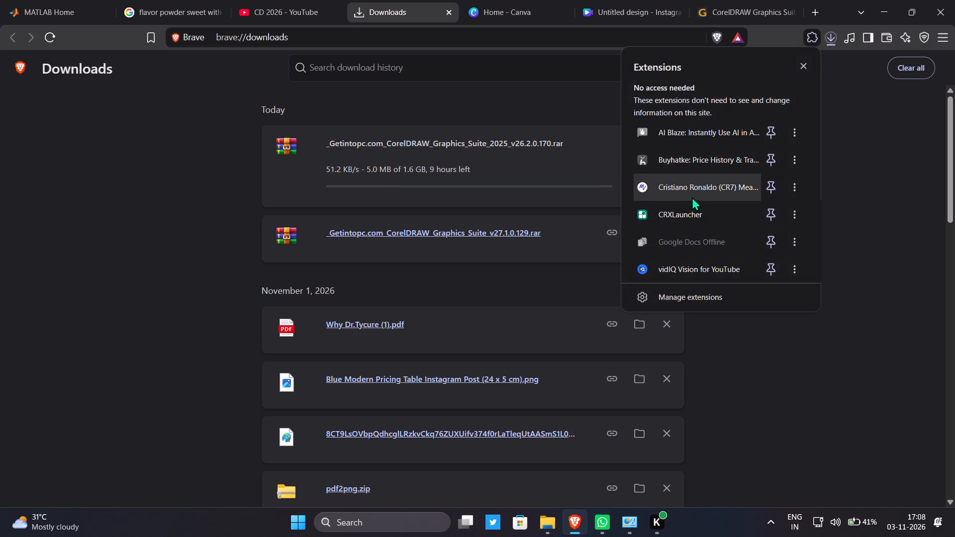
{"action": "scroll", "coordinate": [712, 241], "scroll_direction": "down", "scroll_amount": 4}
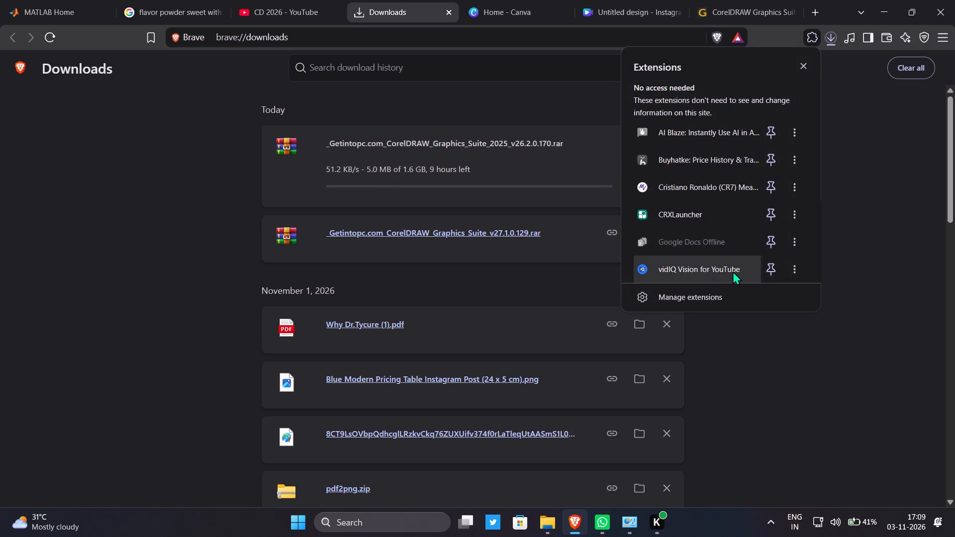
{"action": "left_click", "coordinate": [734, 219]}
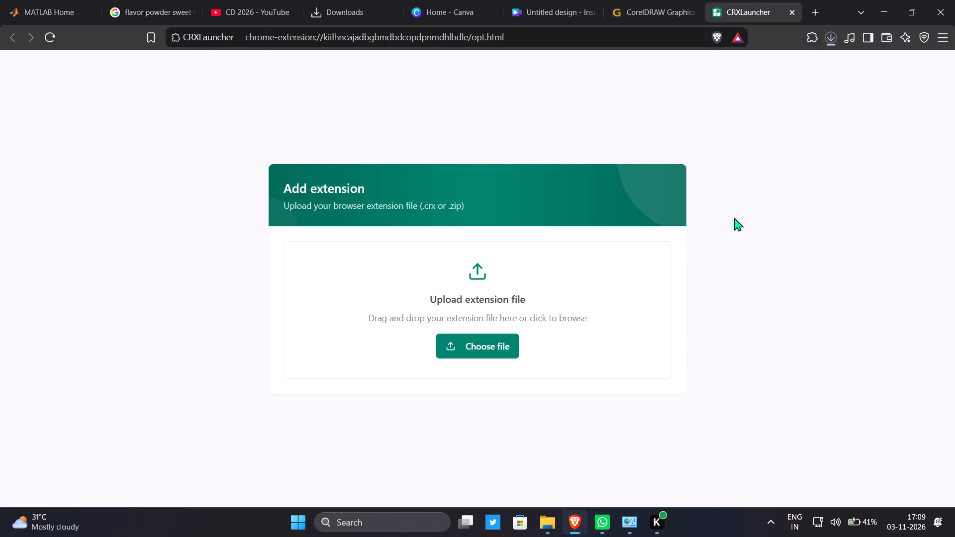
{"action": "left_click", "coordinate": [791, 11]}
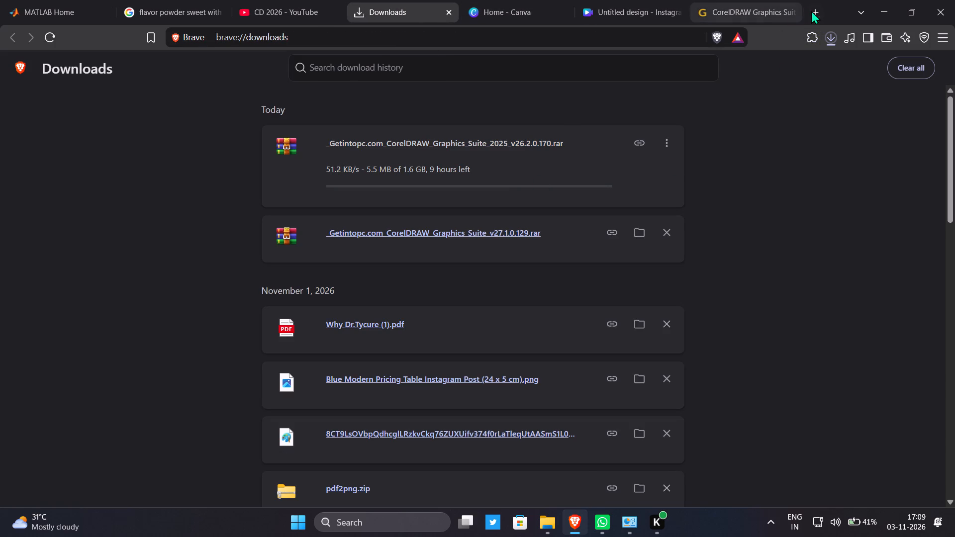
From the Canva home page, open the recent design Why Dr.Tycure for editing.
{"action": "left_click", "coordinate": [510, 0]}
{"action": "scroll", "coordinate": [413, 364], "scroll_direction": "down", "scroll_amount": 2}
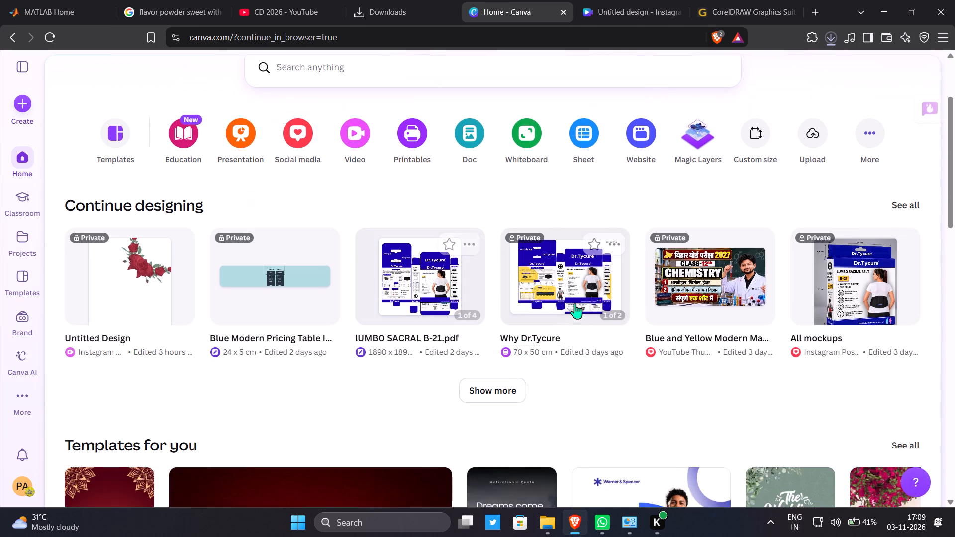
{"action": "left_click", "coordinate": [575, 298]}
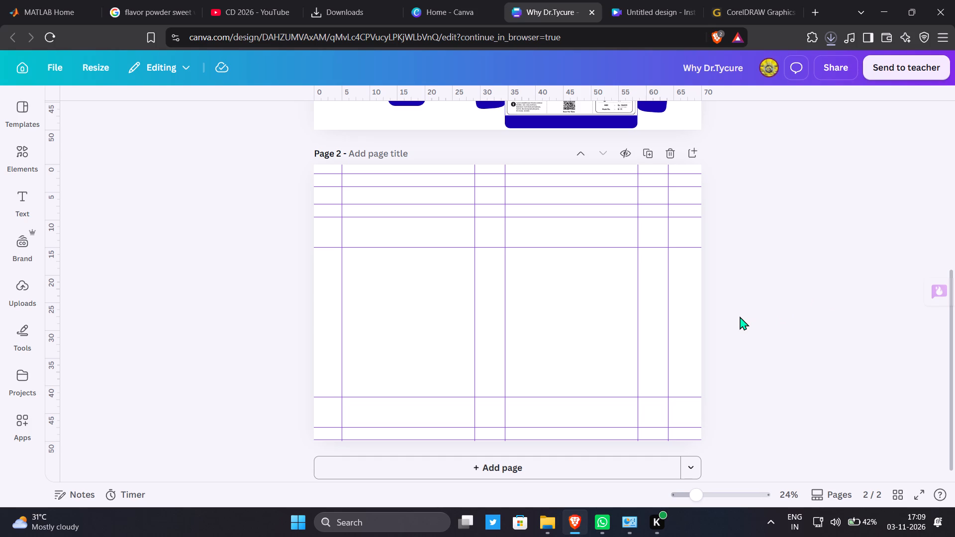
On page 1, shrink the small upright Dr.Tycure logo beside the lower hang hole on the back flap to font size 27.1.
{"action": "scroll", "coordinate": [705, 305], "scroll_direction": "up", "scroll_amount": 7}
{"action": "scroll", "coordinate": [542, 275], "scroll_direction": "up", "scroll_amount": 6, "text": "ctrl"}
{"action": "scroll", "coordinate": [703, 320], "scroll_direction": "up", "scroll_amount": 3}
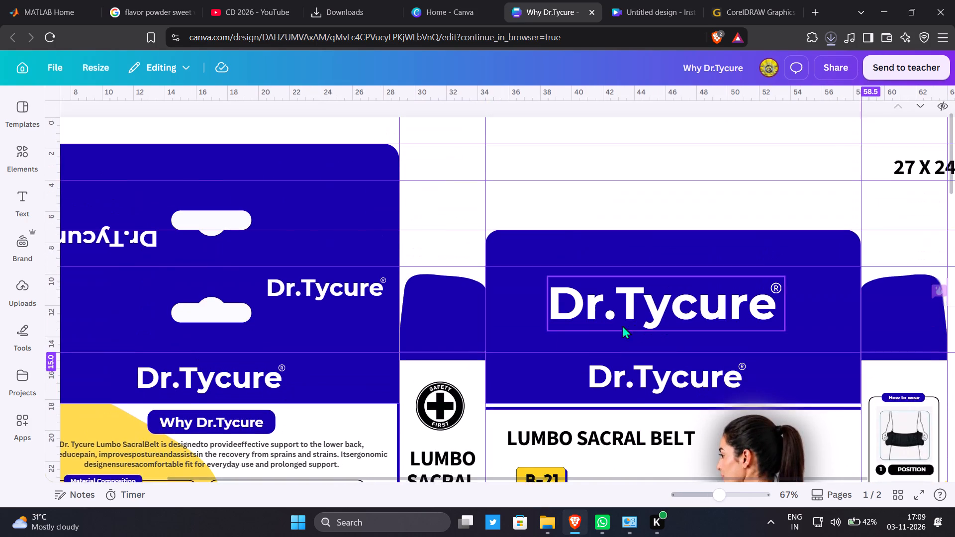
{"action": "scroll", "coordinate": [519, 313], "scroll_direction": "up", "scroll_amount": 2, "text": "ctrl"}
{"action": "scroll", "coordinate": [523, 314], "scroll_direction": "down", "scroll_amount": 3, "text": "ctrl"}
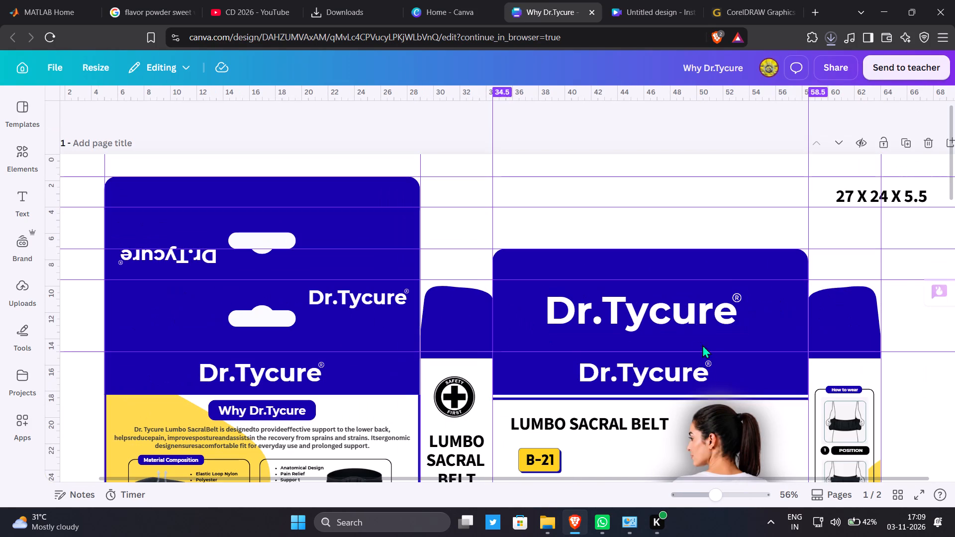
{"action": "scroll", "coordinate": [374, 305], "scroll_direction": "down", "scroll_amount": 1, "text": "ctrl"}
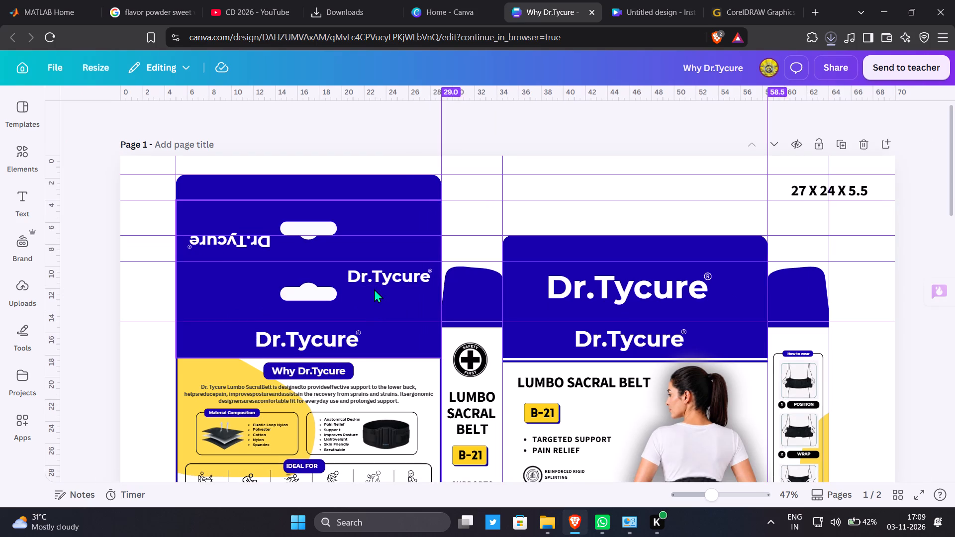
{"action": "left_click", "coordinate": [381, 273]}
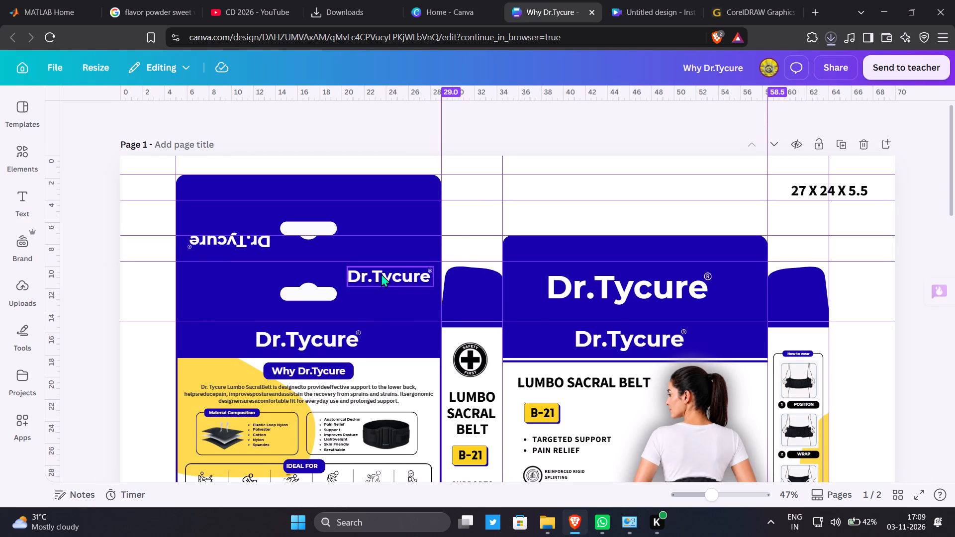
{"action": "scroll", "coordinate": [391, 294], "scroll_direction": "up", "scroll_amount": 5, "text": "ctrl"}
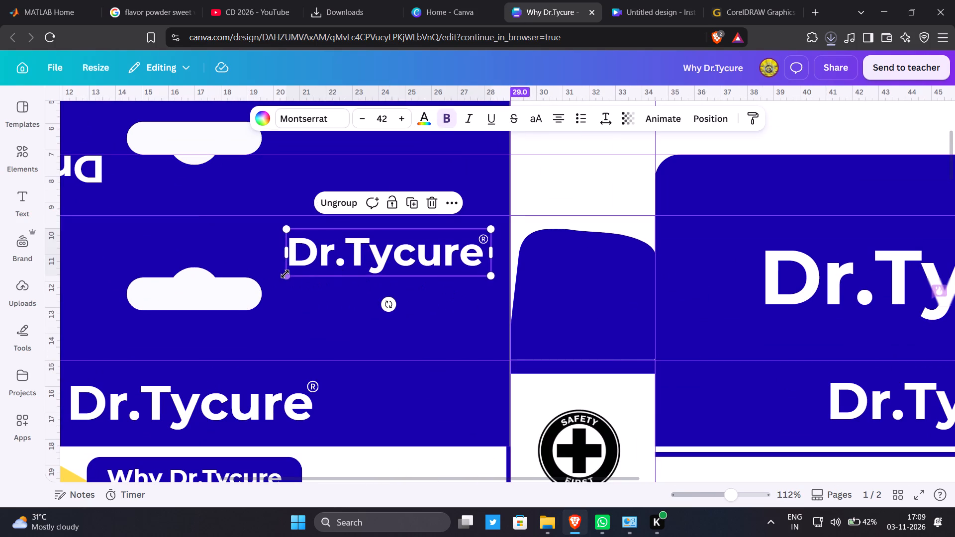
{"action": "left_click_drag", "start_coordinate": [285, 274], "coordinate": [358, 258]}
{"action": "scroll", "coordinate": [213, 299], "scroll_direction": "down", "scroll_amount": 3, "text": "ctrl"}
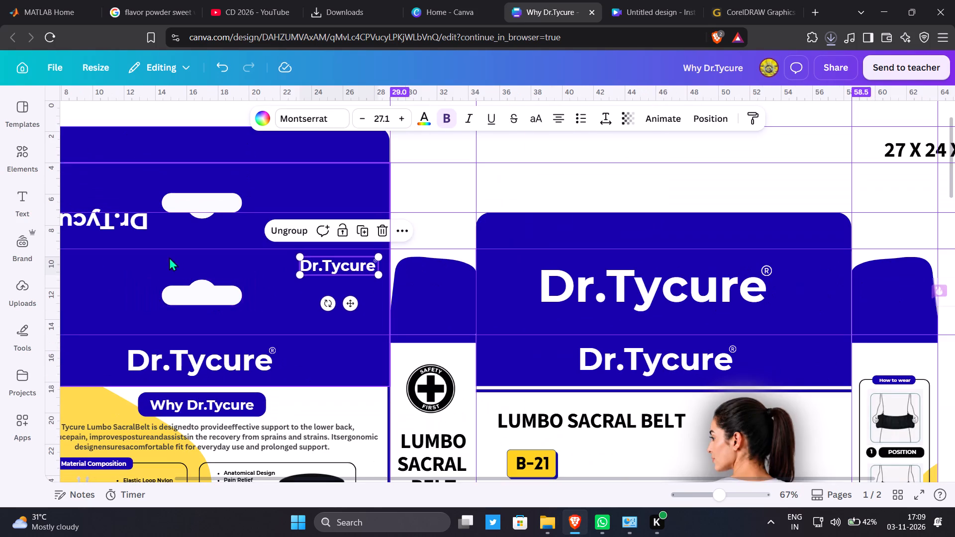
{"action": "left_click_drag", "start_coordinate": [616, 477], "coordinate": [414, 469]}
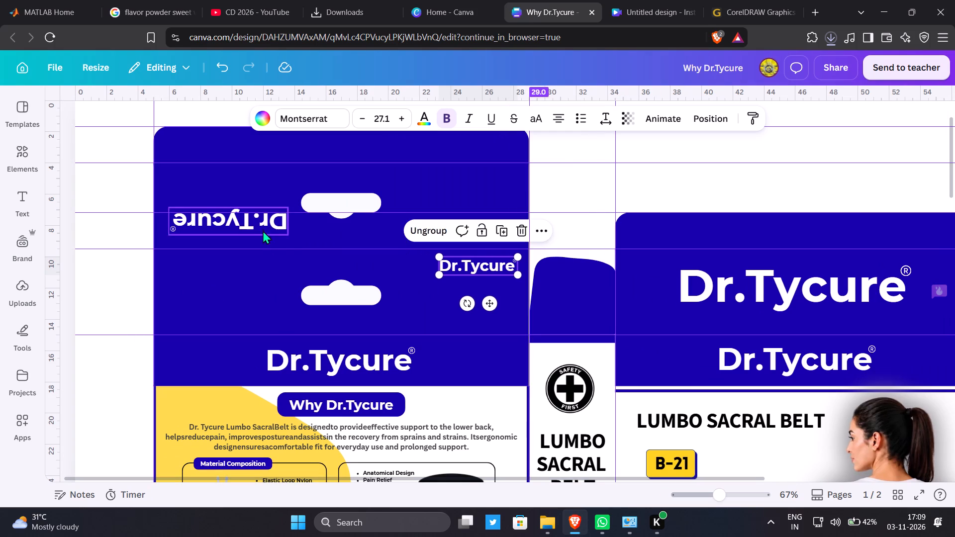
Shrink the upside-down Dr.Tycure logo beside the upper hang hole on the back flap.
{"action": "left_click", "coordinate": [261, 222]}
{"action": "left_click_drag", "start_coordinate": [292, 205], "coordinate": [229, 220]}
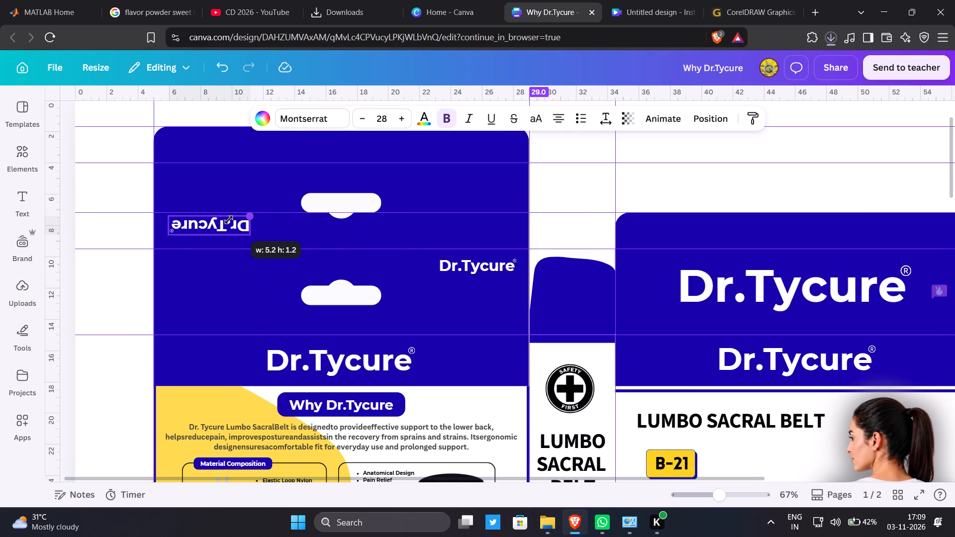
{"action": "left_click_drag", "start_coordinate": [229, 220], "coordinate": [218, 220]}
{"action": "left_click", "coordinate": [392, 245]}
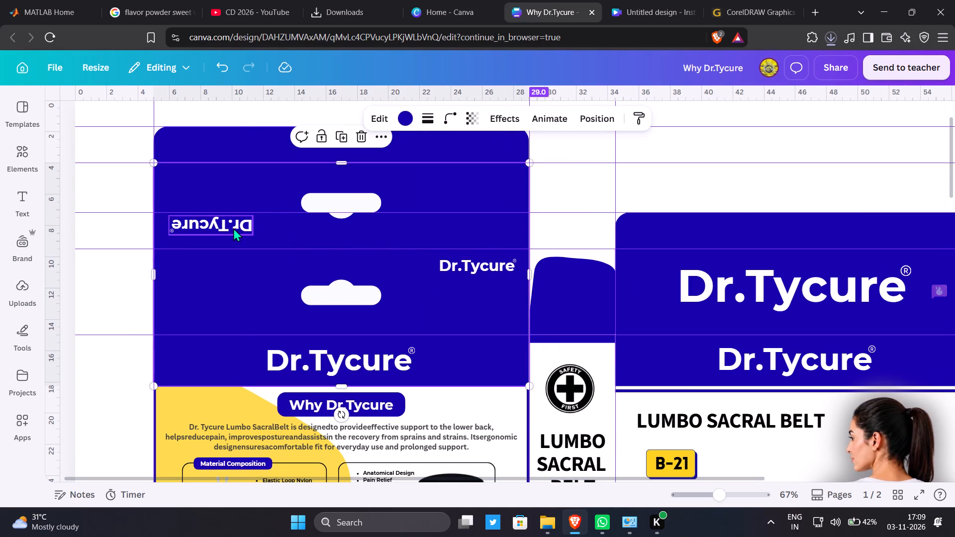
Replace the upside-down Dr.Tycure logo near the upper hang hole with a copy of the small upright logo, turned upside down.
{"action": "left_click", "coordinate": [233, 228]}
{"action": "key", "text": "Delete"}
{"action": "left_click", "coordinate": [492, 270]}
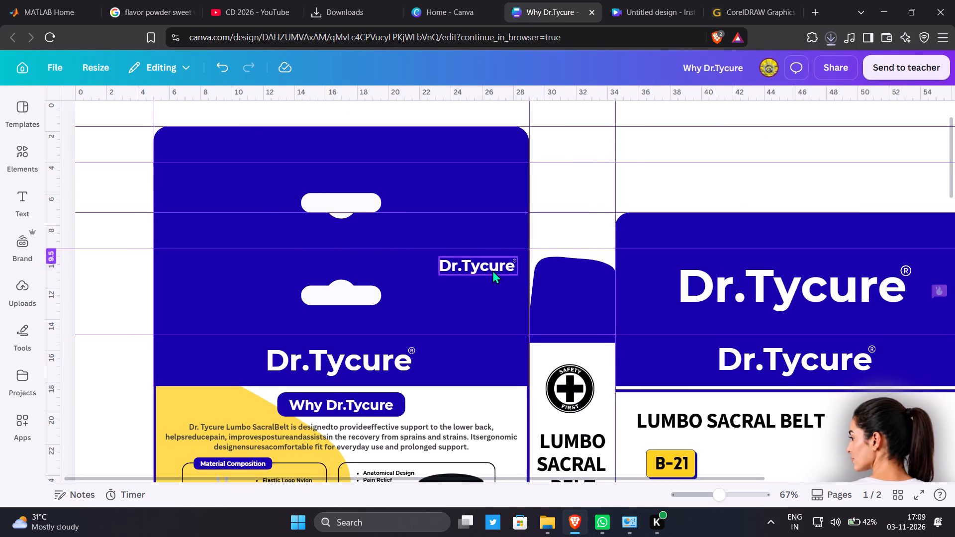
{"action": "key", "text": "ctrl+c"}
{"action": "key", "text": "ctrl+v"}
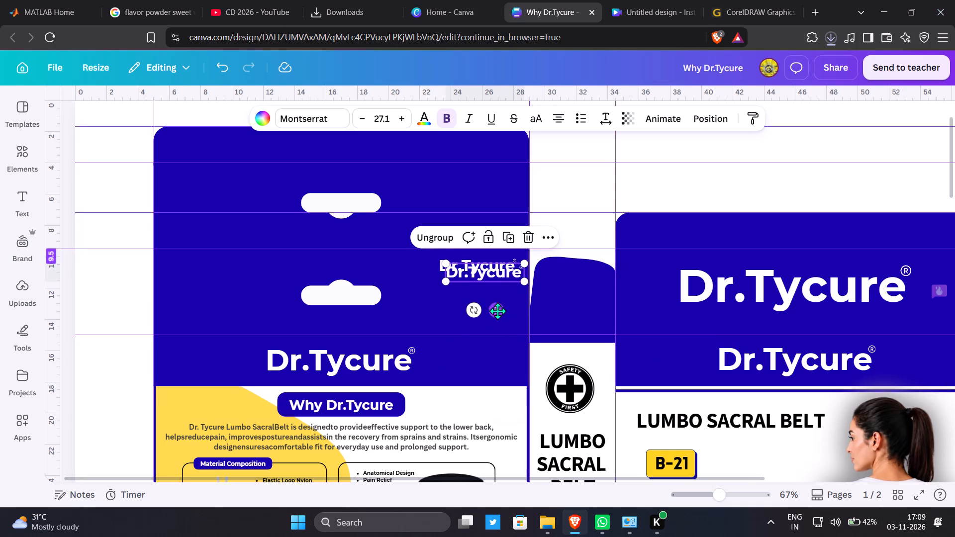
{"action": "left_click_drag", "start_coordinate": [497, 311], "coordinate": [225, 268]}
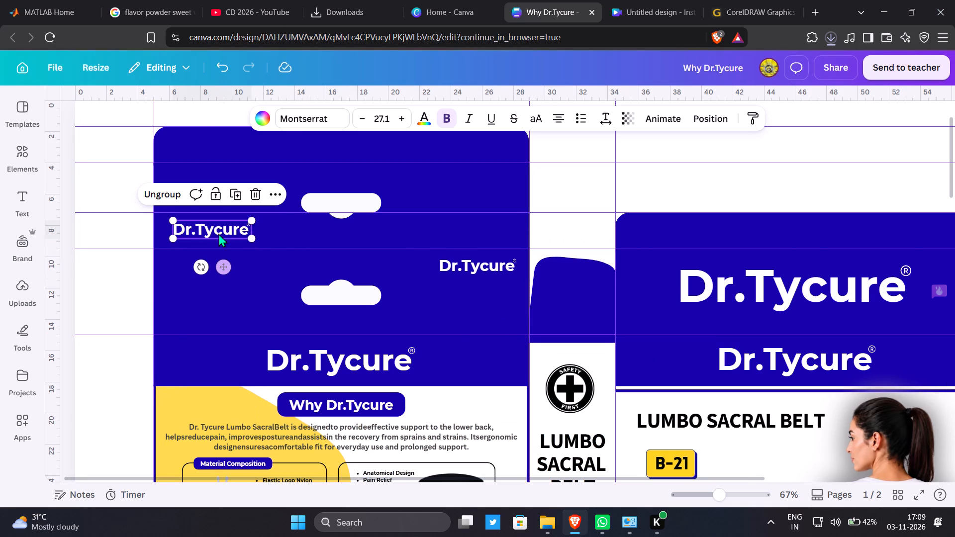
{"action": "left_click_drag", "start_coordinate": [199, 268], "coordinate": [236, 159]}
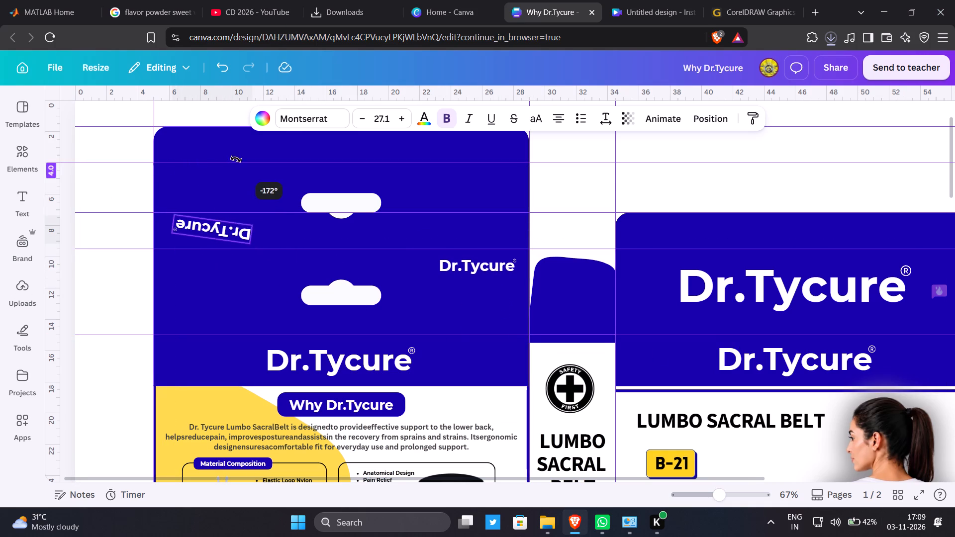
{"action": "left_click_drag", "start_coordinate": [236, 159], "coordinate": [225, 150]}
{"action": "left_click", "coordinate": [104, 215]}
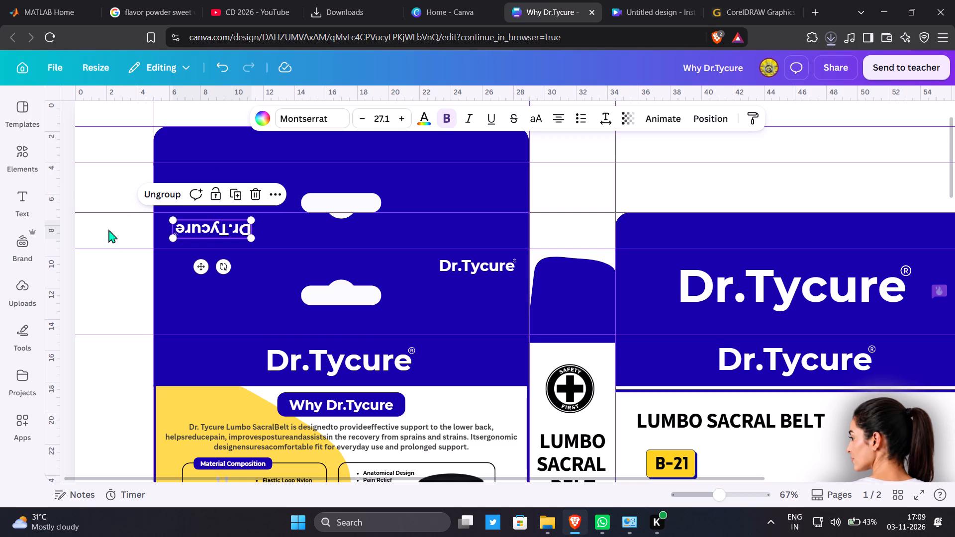
{"action": "left_click", "coordinate": [575, 179]}
Copy the front panel's B-21 badge to the back flap, left of the lower hang hole, and shrink it to font size 27.6.
{"action": "scroll", "coordinate": [382, 342], "scroll_direction": "down", "scroll_amount": 2, "text": "ctrl"}
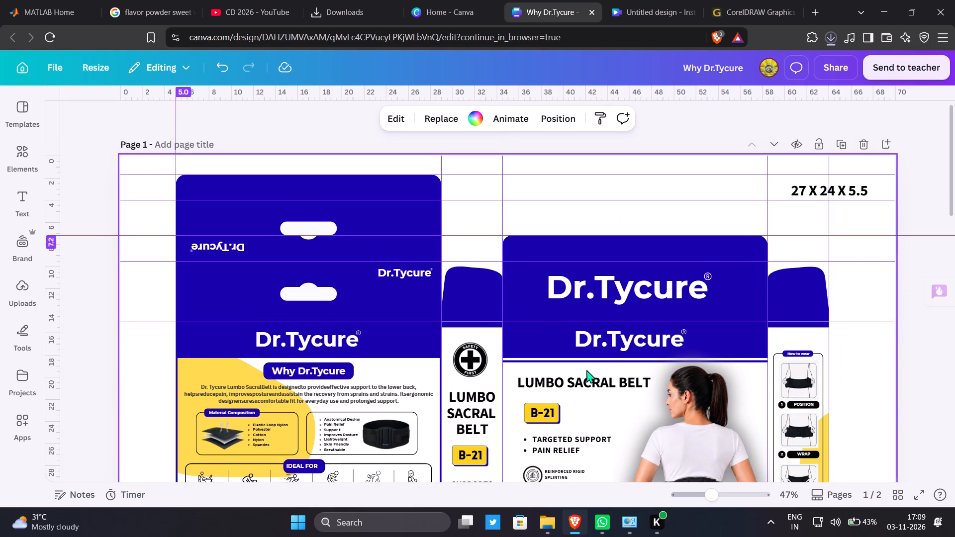
{"action": "scroll", "coordinate": [668, 377], "scroll_direction": "up", "scroll_amount": 2, "text": "ctrl"}
{"action": "scroll", "coordinate": [372, 315], "scroll_direction": "down", "scroll_amount": 1, "text": "ctrl"}
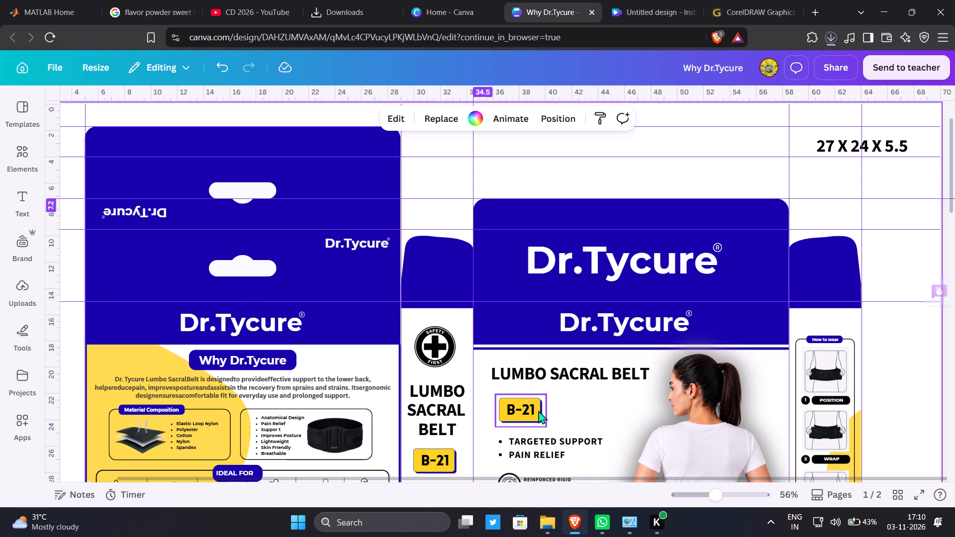
{"action": "scroll", "coordinate": [507, 417], "scroll_direction": "down", "scroll_amount": 1}
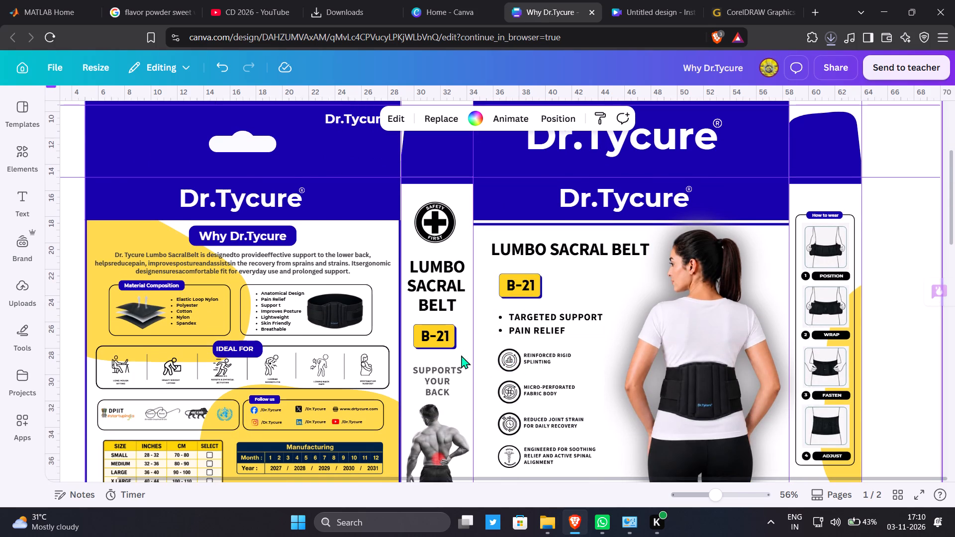
{"action": "left_click_drag", "start_coordinate": [562, 287], "coordinate": [506, 283]}
{"action": "key", "text": "ctrl+c"}
{"action": "key", "text": "ctrl+v"}
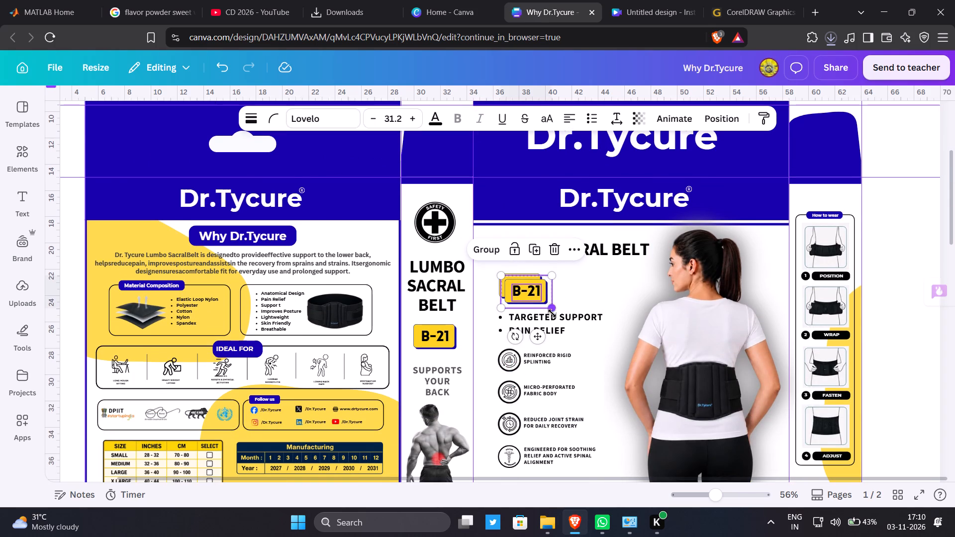
{"action": "left_click_drag", "start_coordinate": [540, 340], "coordinate": [143, 198]}
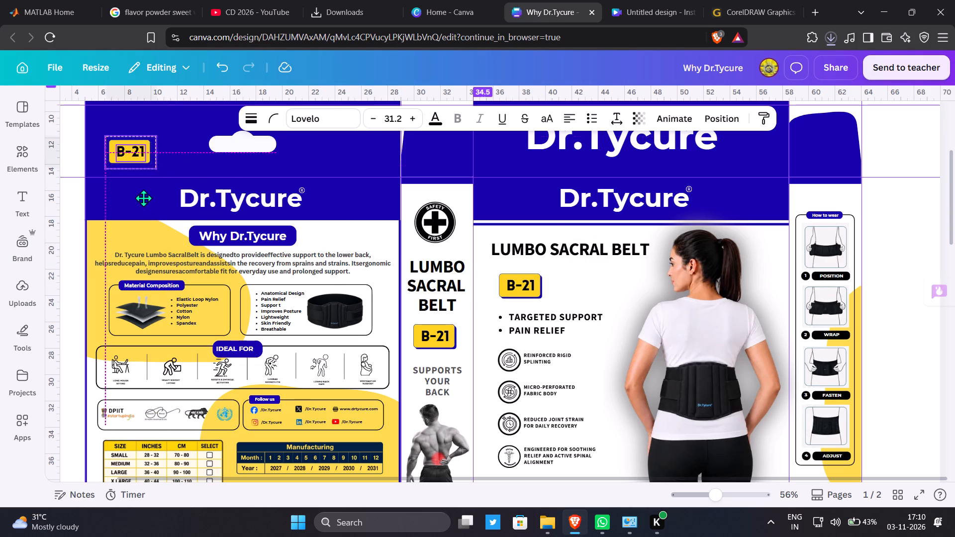
{"action": "left_click_drag", "start_coordinate": [143, 198], "coordinate": [139, 198]}
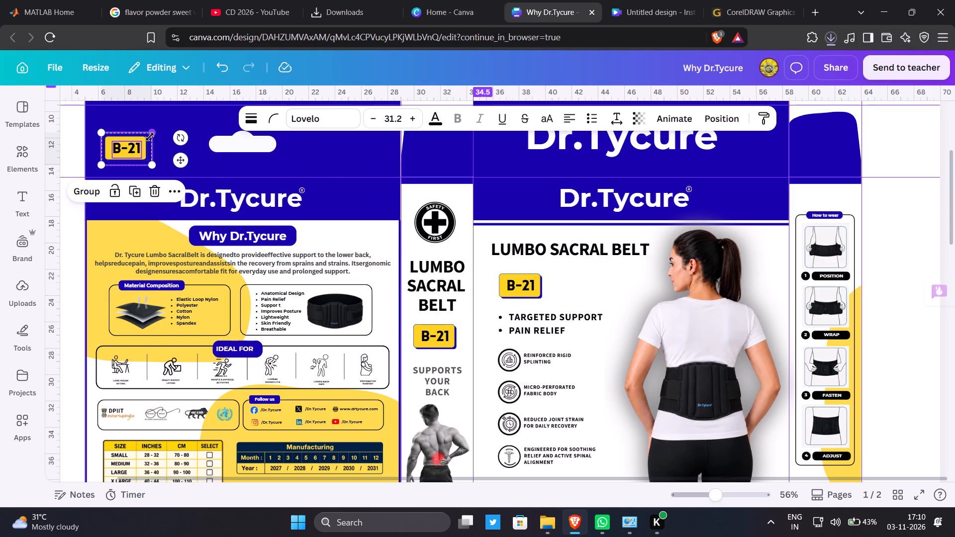
{"action": "left_click_drag", "start_coordinate": [150, 136], "coordinate": [144, 136]}
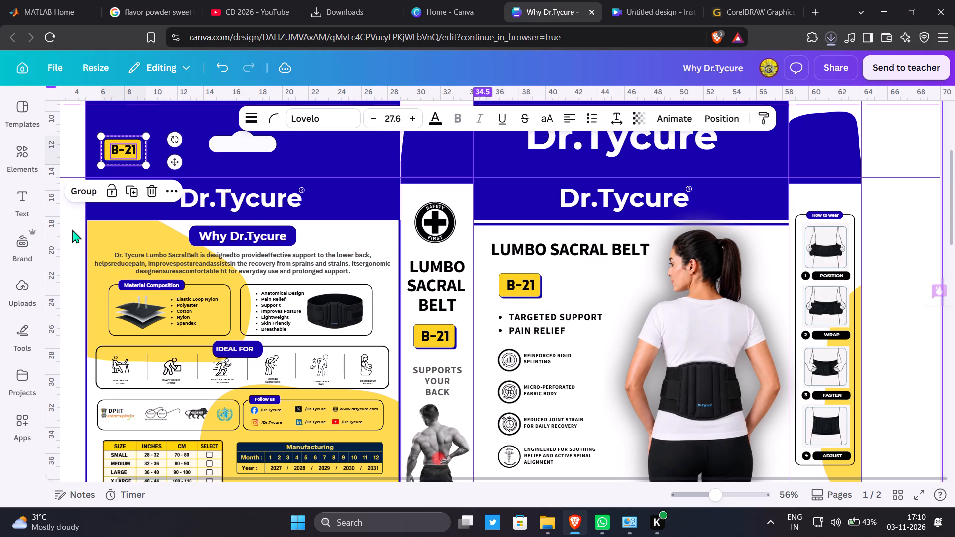
{"action": "left_click", "coordinate": [72, 229]}
Replace the text of the badge copy beside the lower hang hole with "1 - N".
{"action": "scroll", "coordinate": [74, 207], "scroll_direction": "up", "scroll_amount": 4, "text": "ctrl"}
{"action": "scroll", "coordinate": [148, 198], "scroll_direction": "up", "scroll_amount": 2}
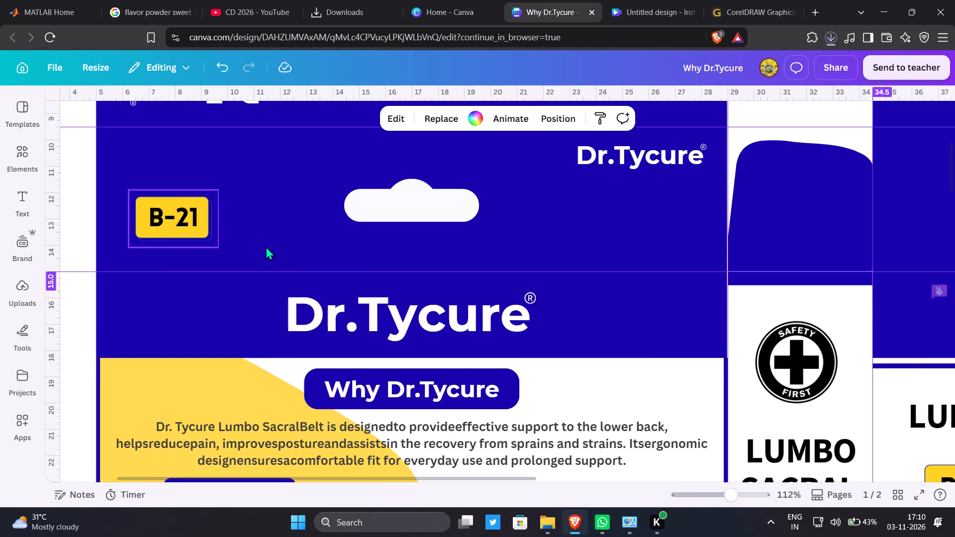
{"action": "scroll", "coordinate": [922, 461], "scroll_direction": "down", "scroll_amount": 2}
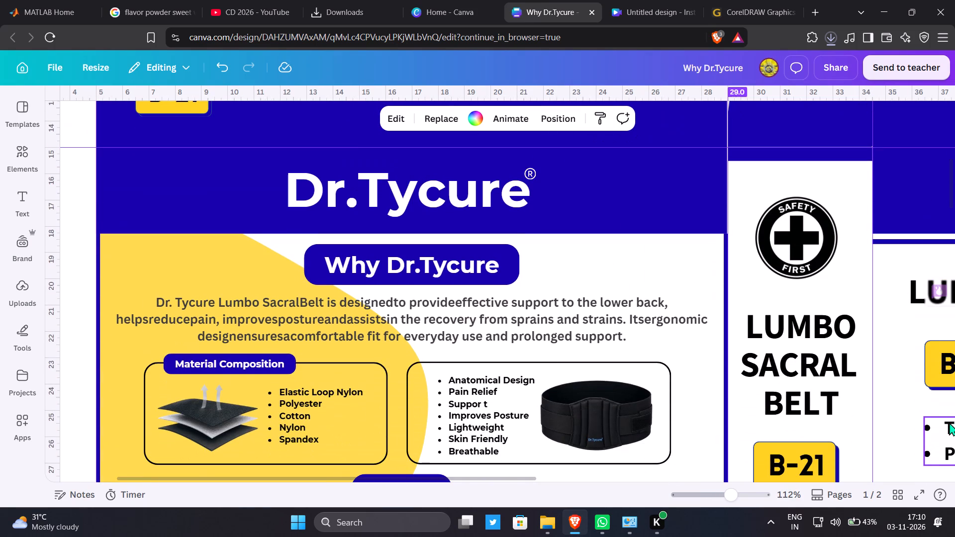
{"action": "scroll", "coordinate": [126, 242], "scroll_direction": "up", "scroll_amount": 2}
{"action": "left_click", "coordinate": [183, 227]}
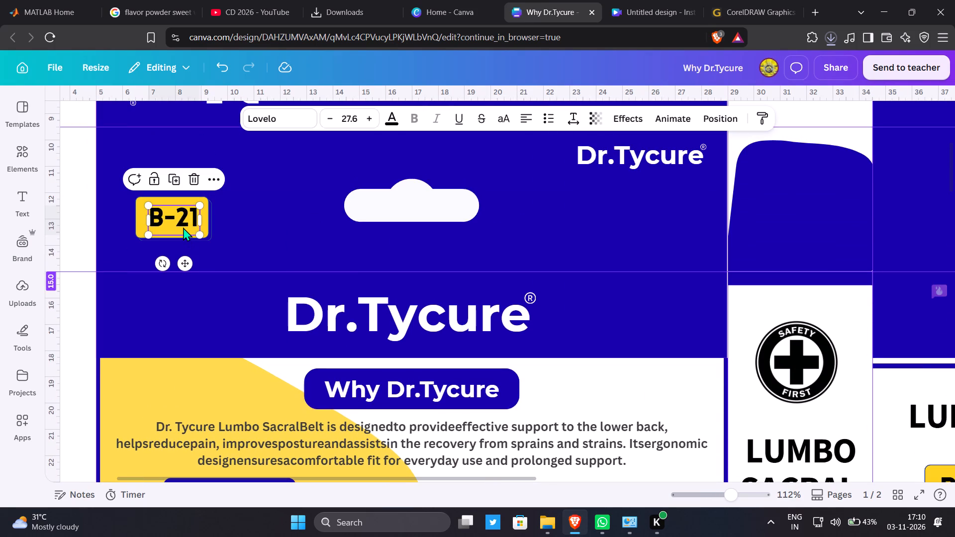
{"action": "double_click", "coordinate": [185, 219]}
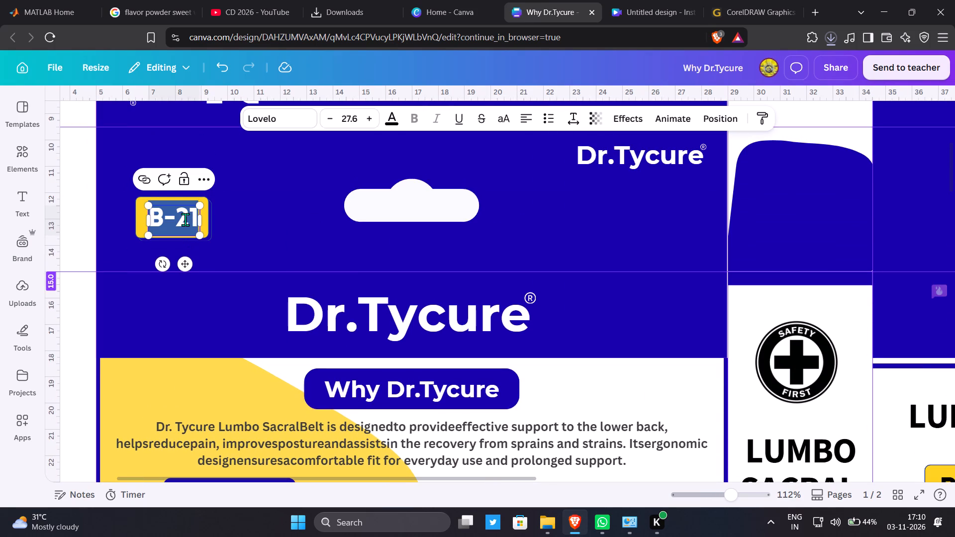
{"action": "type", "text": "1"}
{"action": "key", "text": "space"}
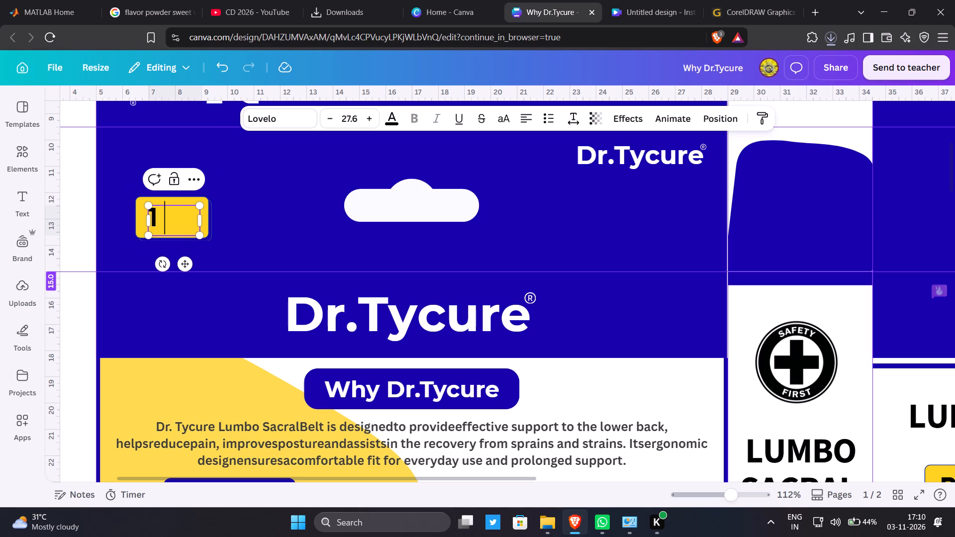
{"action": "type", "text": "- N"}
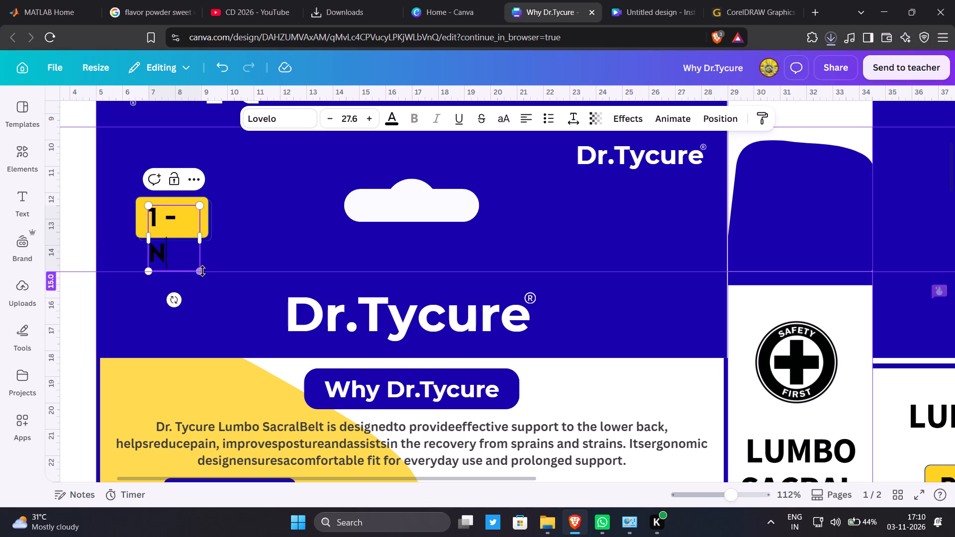
Reduce the font size of the "1 - N" text so it fits on one line inside the yellow badge.
{"action": "left_click_drag", "start_coordinate": [202, 271], "coordinate": [192, 267]}
{"action": "key", "text": "ctrl+z"}
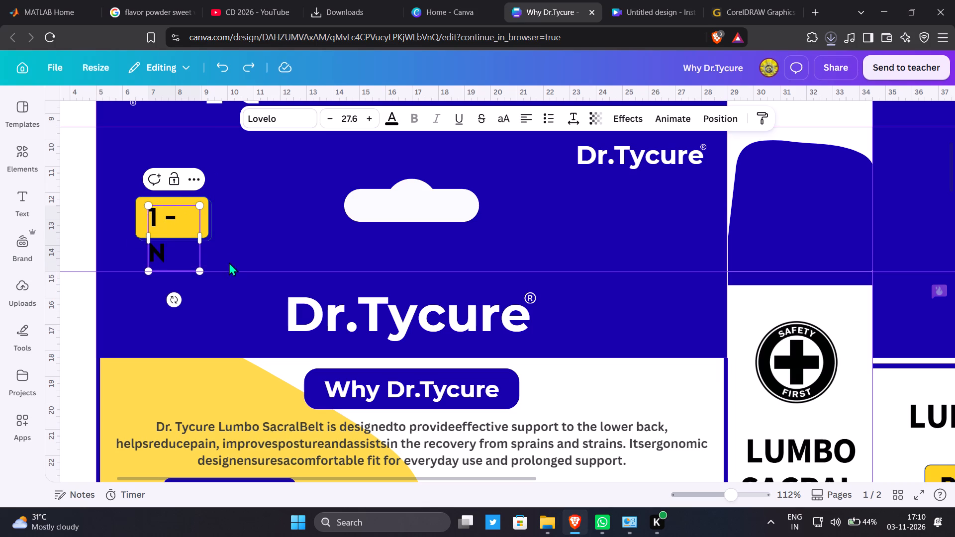
{"action": "left_click", "coordinate": [333, 114]}
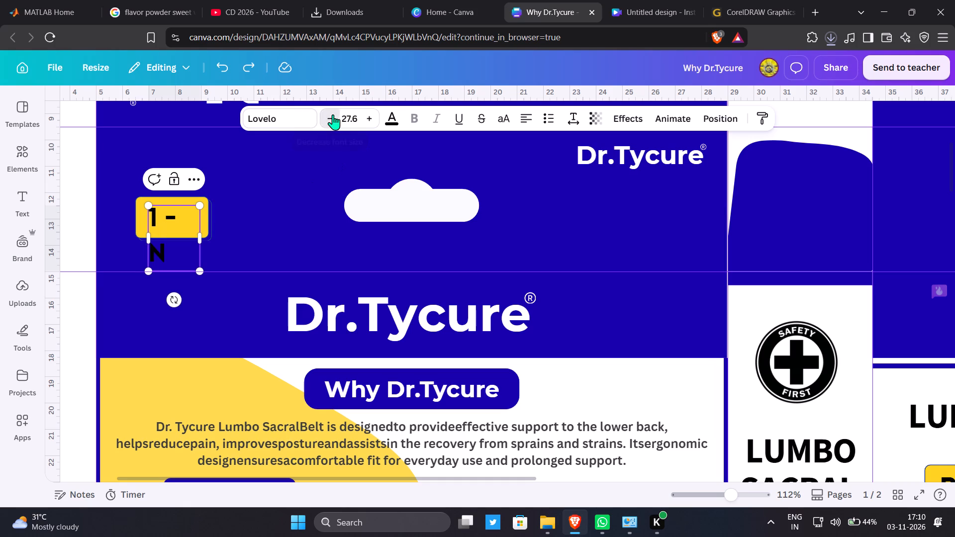
{"action": "left_click", "coordinate": [333, 114]}
{"action": "left_click", "coordinate": [286, 217]}
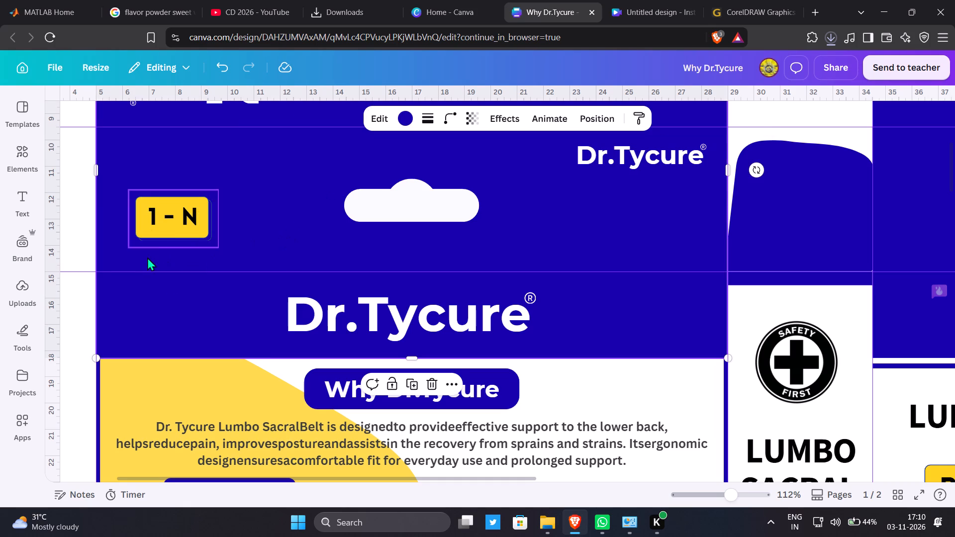
Change the yellow badge's text to "1 Qty".
{"action": "left_click", "coordinate": [141, 233]}
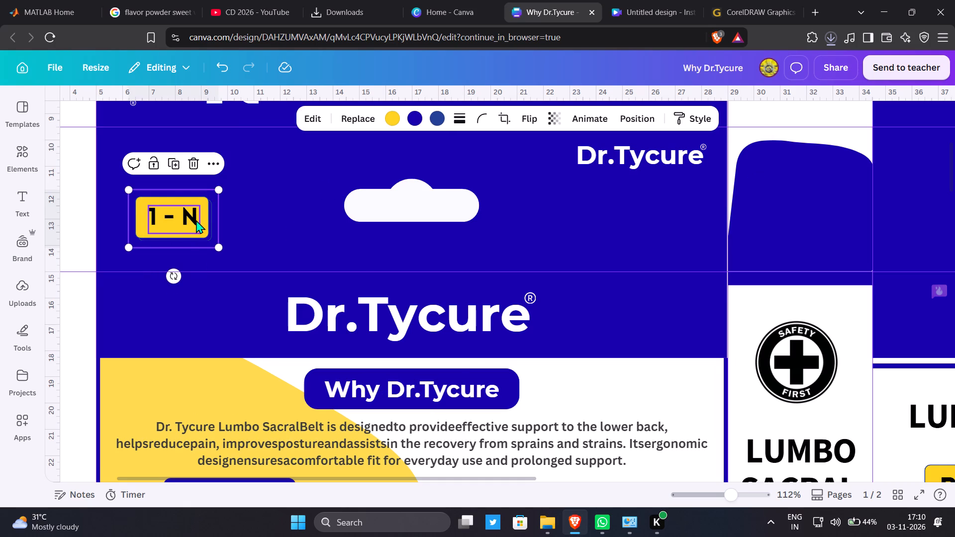
{"action": "double_click", "coordinate": [196, 220]}
{"action": "left_click", "coordinate": [195, 219]}
{"action": "left_click", "coordinate": [192, 224]}
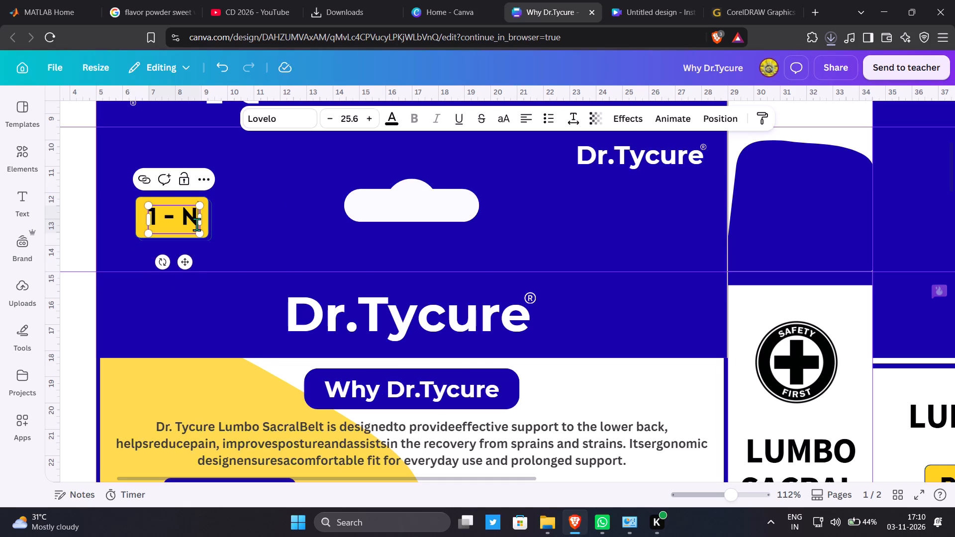
{"action": "key", "text": "BackSpace"}
{"action": "key", "text": "BackSpace"}
{"action": "key", "text": "BackSpace"}
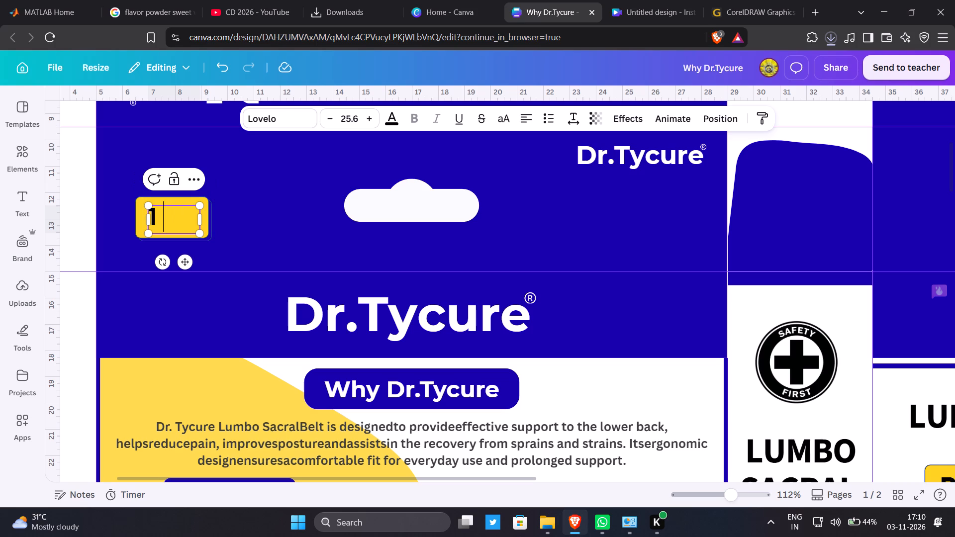
{"action": "type", "text": "Qty"}
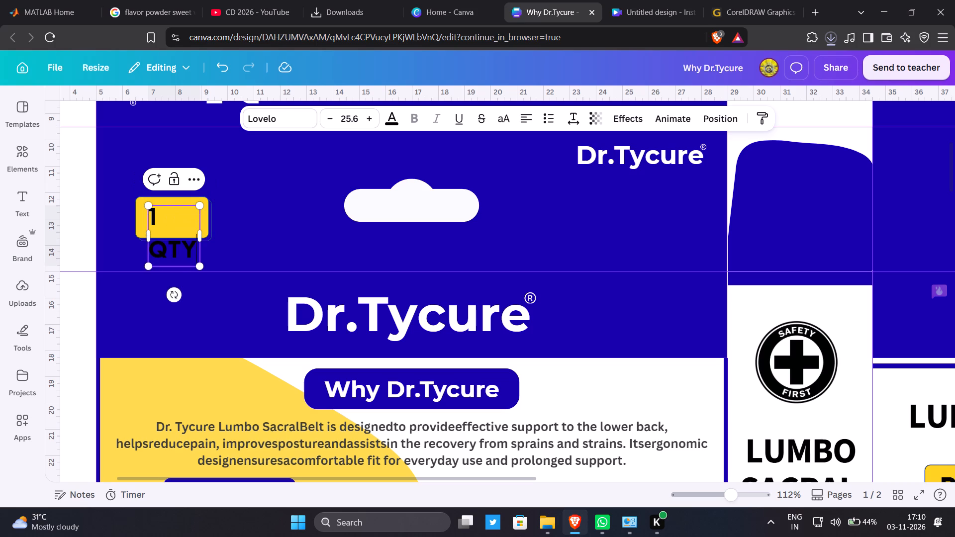
{"action": "key", "text": "BackSpace"}
{"action": "key", "text": "BackSpace"}
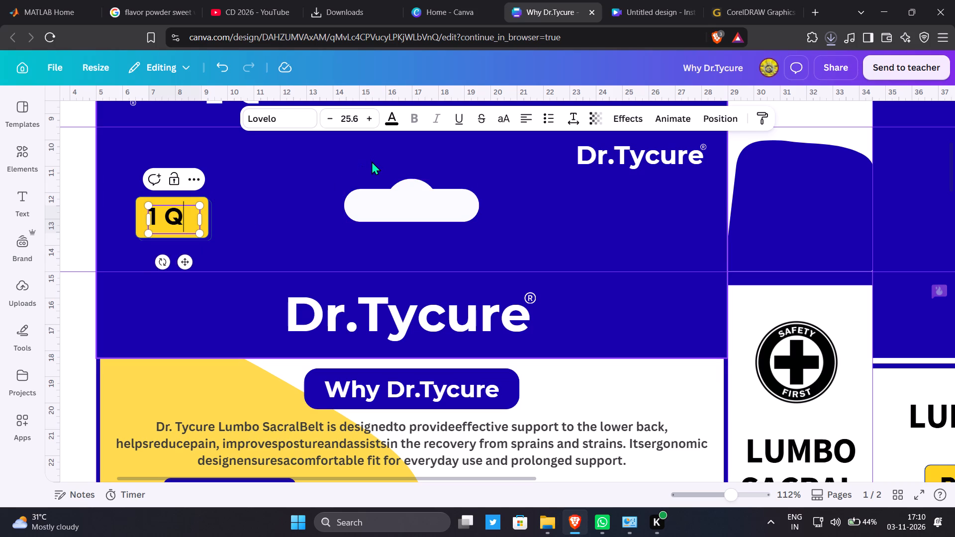
{"action": "left_click", "coordinate": [498, 116]}
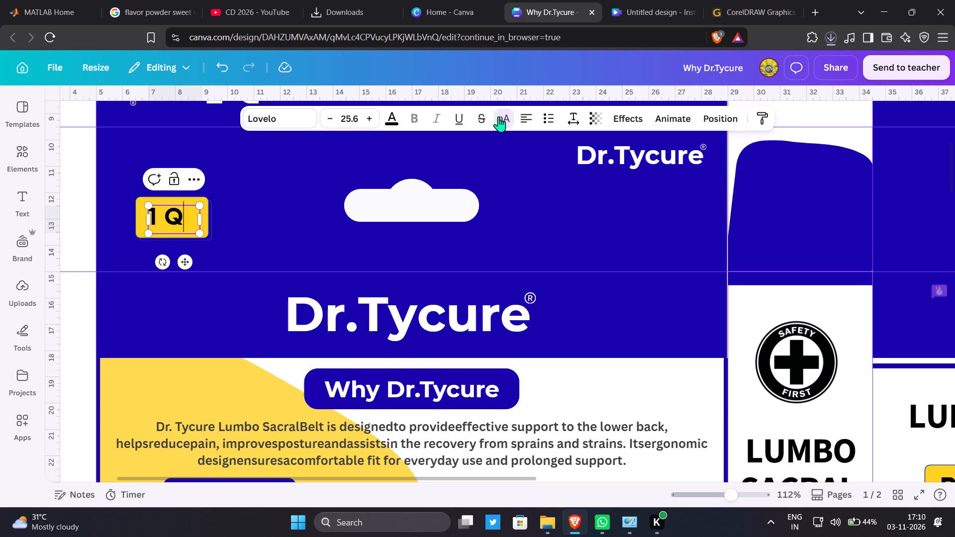
{"action": "type", "text": "ty"}
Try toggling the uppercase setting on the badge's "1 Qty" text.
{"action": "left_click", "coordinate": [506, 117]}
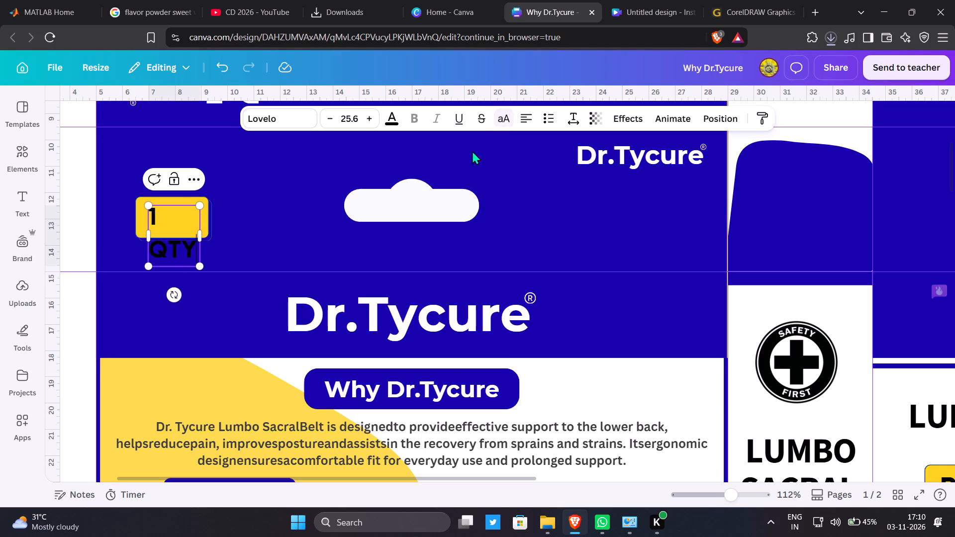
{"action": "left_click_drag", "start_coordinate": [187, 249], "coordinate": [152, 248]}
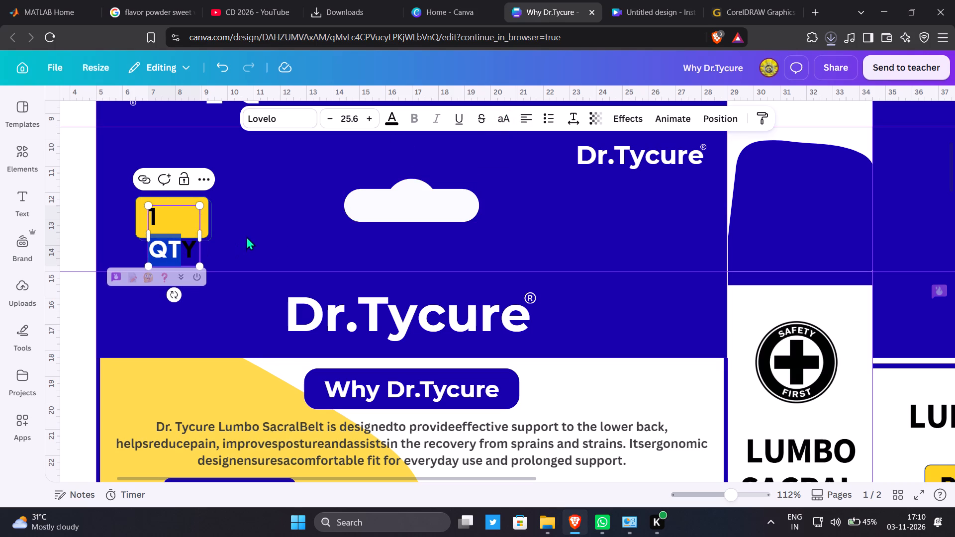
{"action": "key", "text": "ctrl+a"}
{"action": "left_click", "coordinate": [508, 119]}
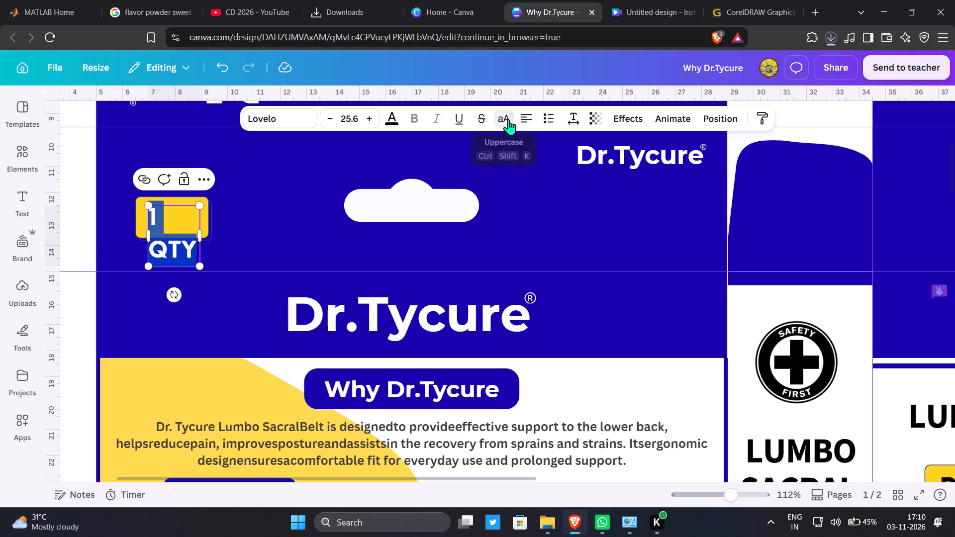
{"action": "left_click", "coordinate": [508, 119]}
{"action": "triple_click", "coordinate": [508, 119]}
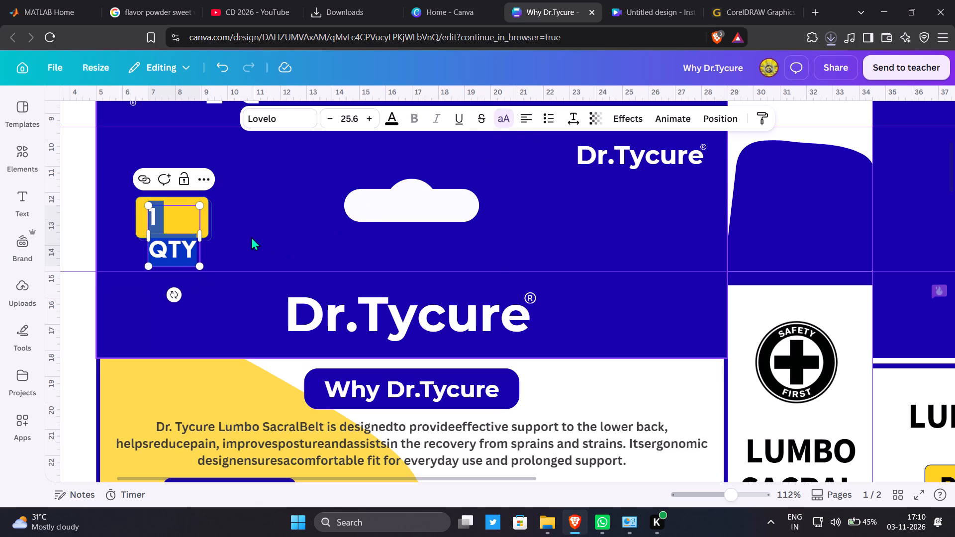
Format the badge's "1 Qty" text in bold Canva Sans with uppercase off, at font size 20.6.
{"action": "left_click", "coordinate": [301, 115]}
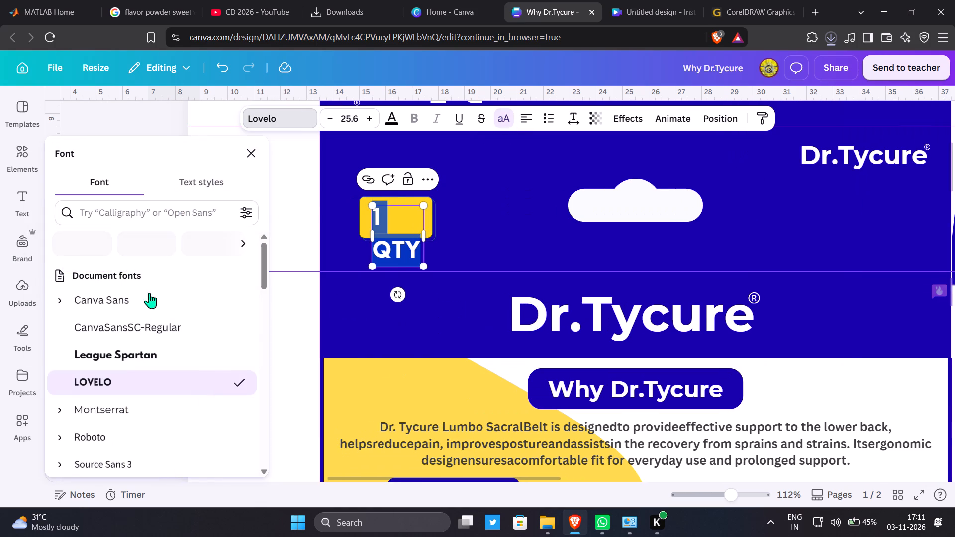
{"action": "left_click", "coordinate": [135, 301]}
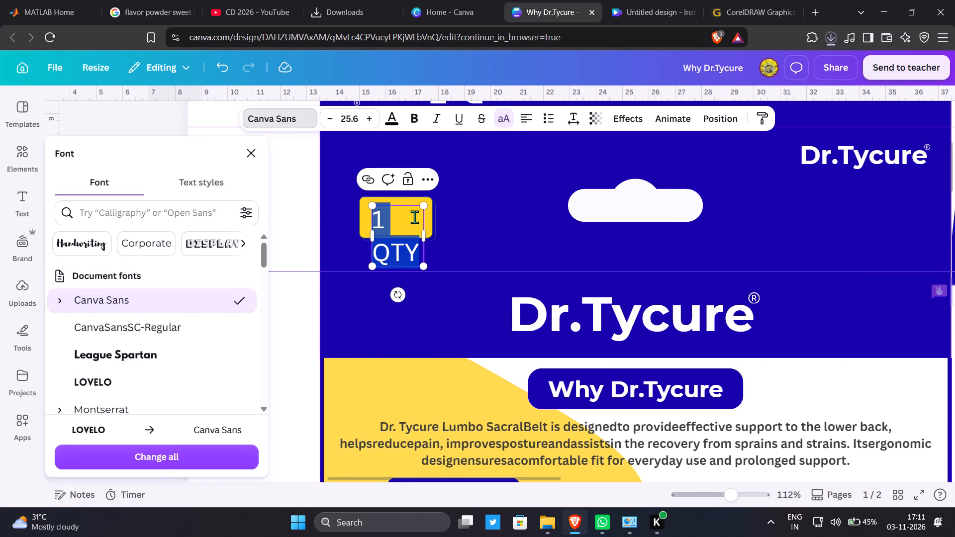
{"action": "left_click", "coordinate": [416, 122]}
{"action": "left_click", "coordinate": [419, 254]}
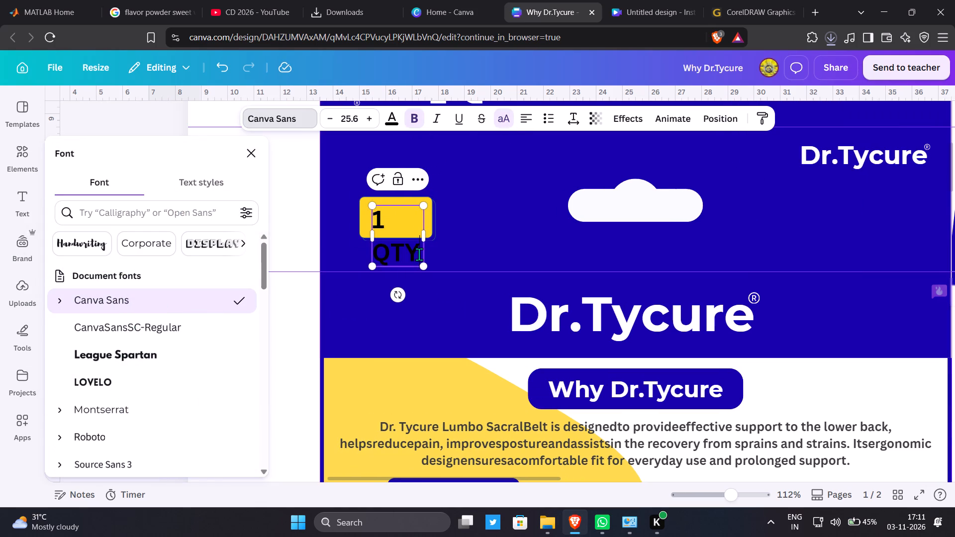
{"action": "left_click", "coordinate": [503, 119]}
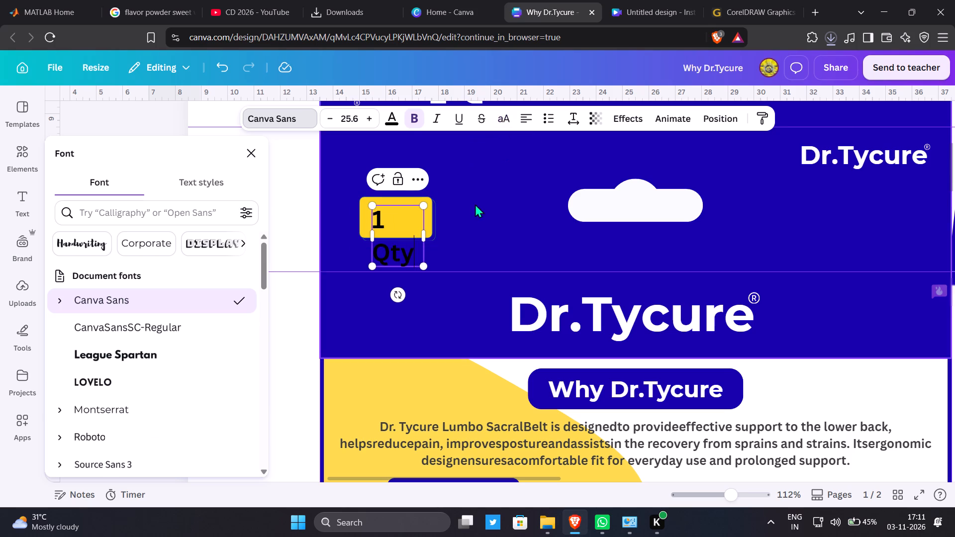
{"action": "left_click", "coordinate": [332, 121]}
{"action": "triple_click", "coordinate": [332, 121]}
{"action": "left_click", "coordinate": [332, 121]}
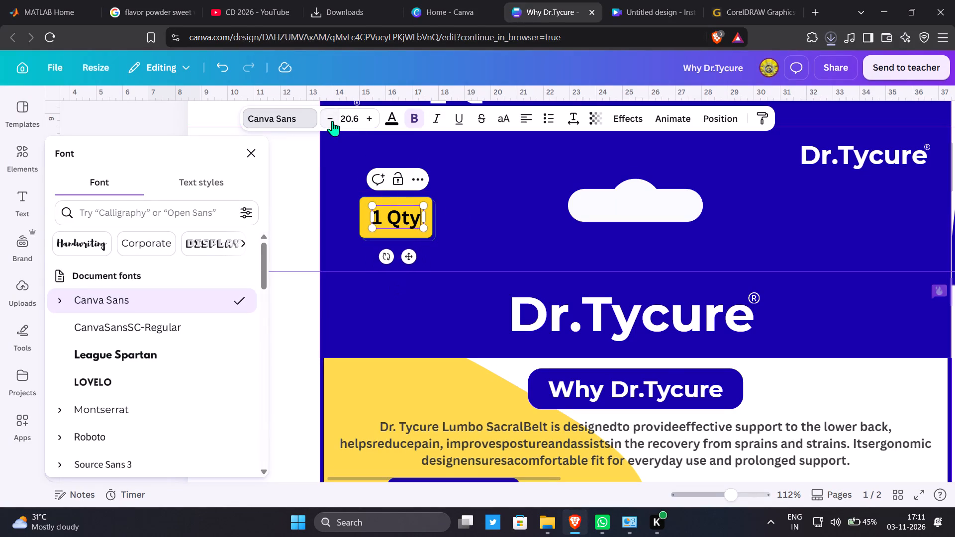
{"action": "left_click", "coordinate": [500, 247]}
Apply the Echo text effect in white to the badge's "1 Qty" text.
{"action": "scroll", "coordinate": [123, 250], "scroll_direction": "down", "scroll_amount": 2, "text": "ctrl"}
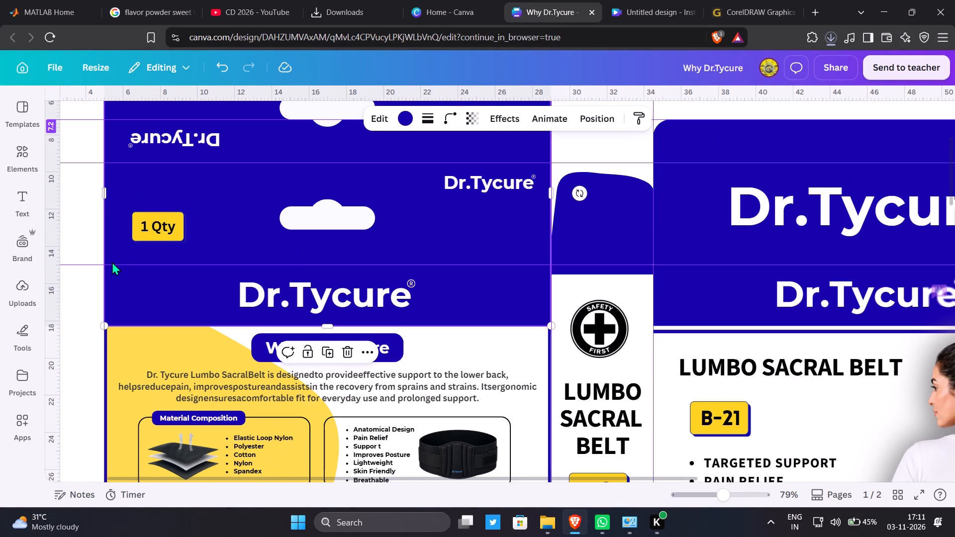
{"action": "scroll", "coordinate": [121, 246], "scroll_direction": "up", "scroll_amount": 4, "text": "ctrl"}
{"action": "scroll", "coordinate": [226, 230], "scroll_direction": "up", "scroll_amount": 4, "text": "ctrl"}
{"action": "left_click", "coordinate": [191, 200]}
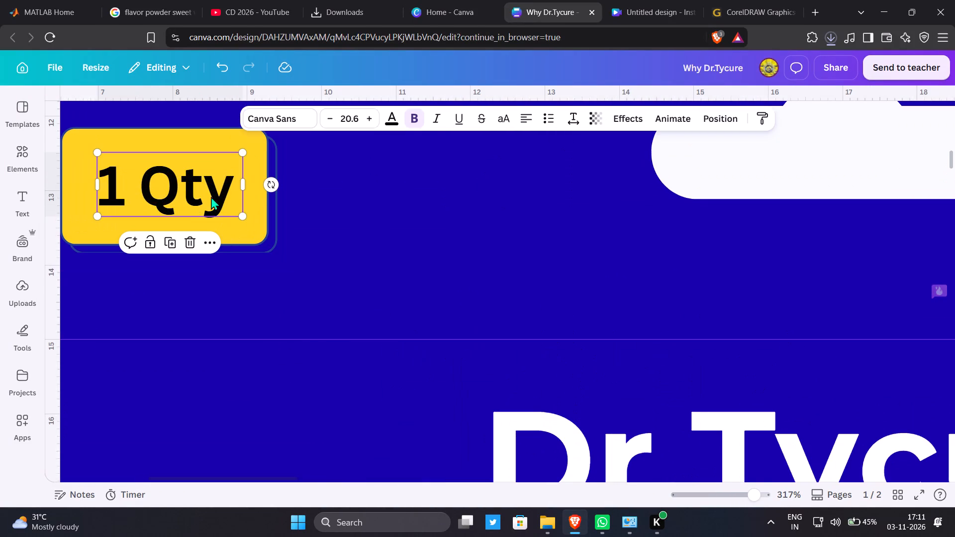
{"action": "left_click", "coordinate": [642, 119]}
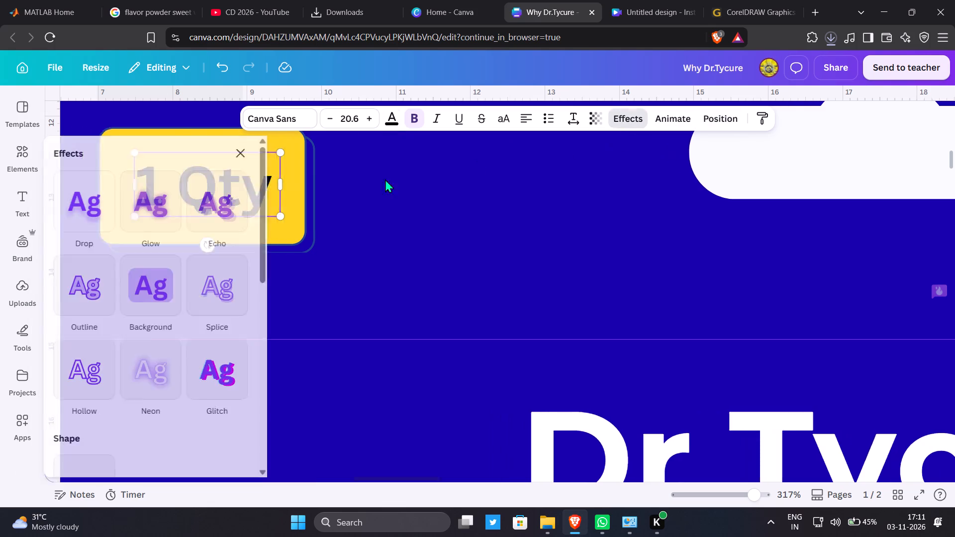
{"action": "scroll", "coordinate": [154, 330], "scroll_direction": "down", "scroll_amount": 1}
{"action": "scroll", "coordinate": [172, 278], "scroll_direction": "up", "scroll_amount": 5}
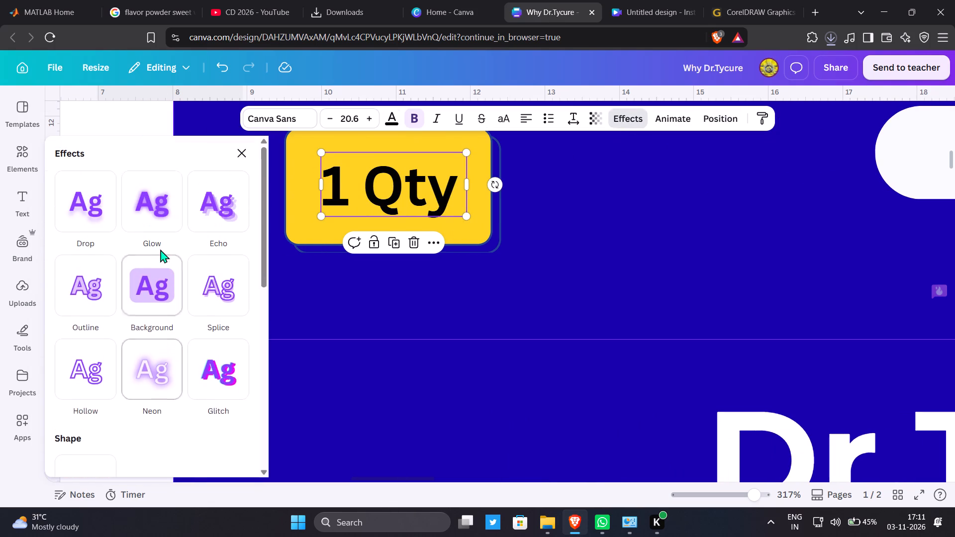
{"action": "left_click", "coordinate": [155, 217]}
{"action": "left_click", "coordinate": [236, 208]}
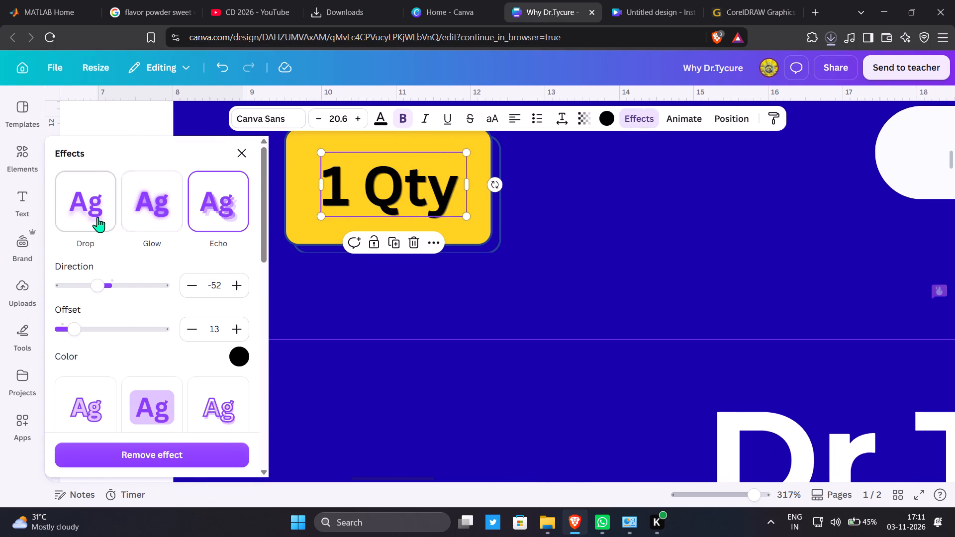
{"action": "left_click", "coordinate": [242, 356]}
{"action": "left_click", "coordinate": [224, 229]}
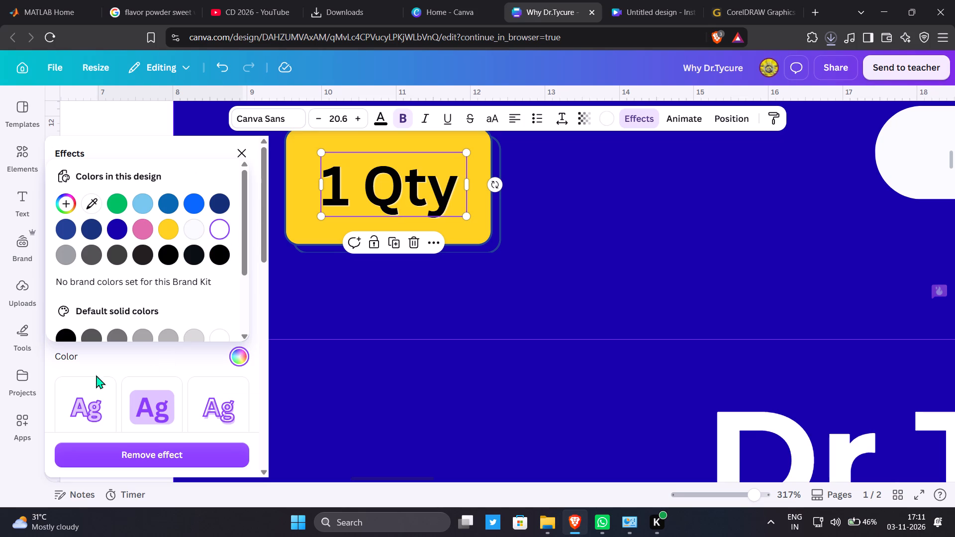
{"action": "left_click", "coordinate": [125, 356]}
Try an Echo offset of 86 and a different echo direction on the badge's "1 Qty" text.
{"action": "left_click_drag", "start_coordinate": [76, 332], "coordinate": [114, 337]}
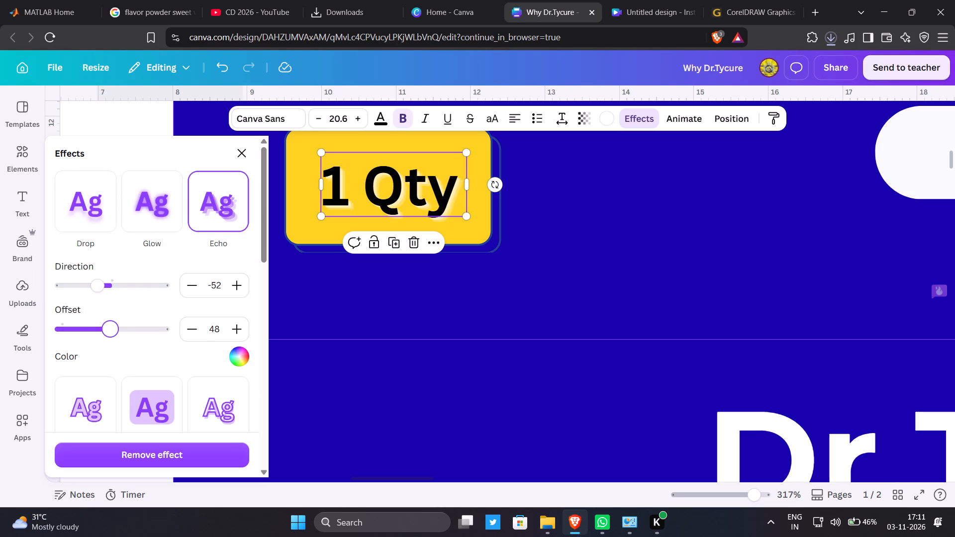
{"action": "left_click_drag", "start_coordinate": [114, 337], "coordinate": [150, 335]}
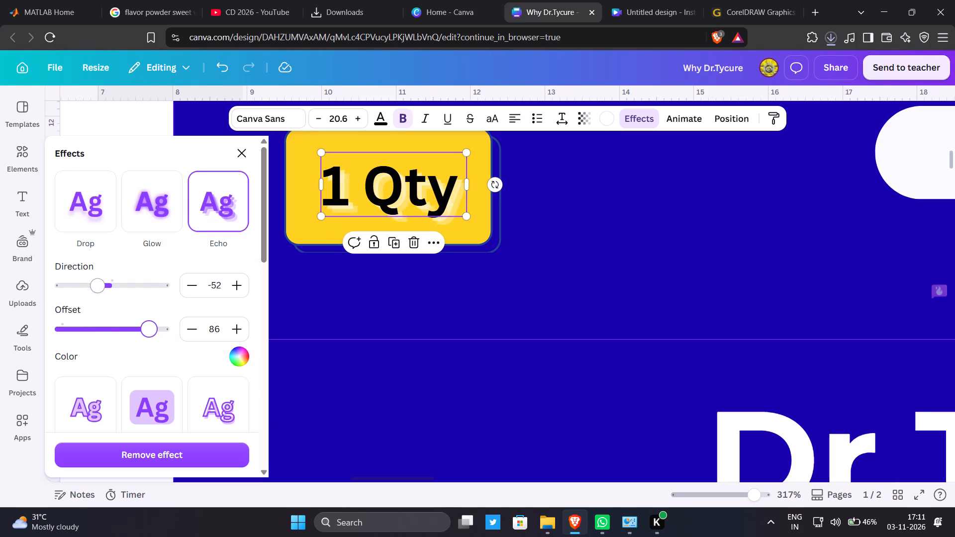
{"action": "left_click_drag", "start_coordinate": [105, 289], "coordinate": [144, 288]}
Apply the Glitch effect to the badge's "1 Qty" text with both colours white and an offset of 86.
{"action": "scroll", "coordinate": [138, 312], "scroll_direction": "down", "scroll_amount": 2}
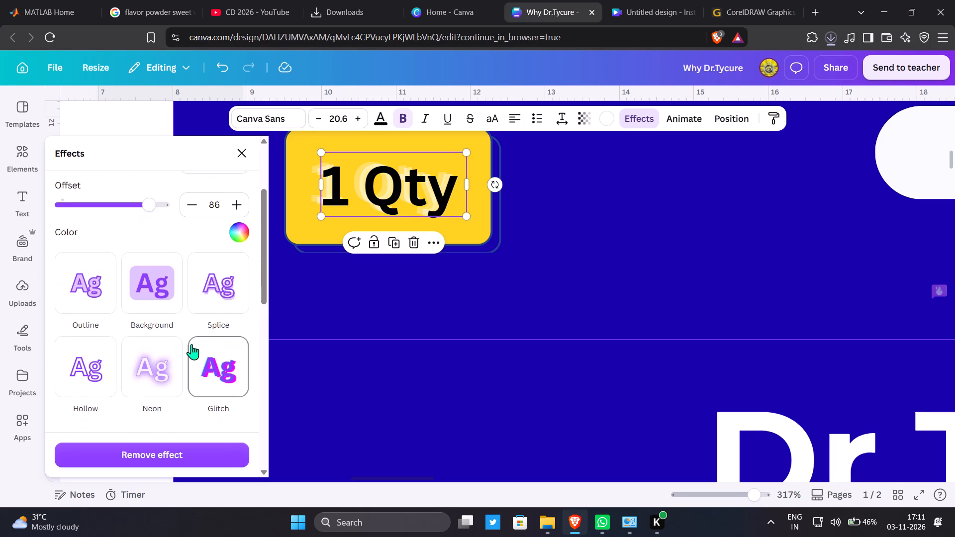
{"action": "scroll", "coordinate": [192, 357], "scroll_direction": "down", "scroll_amount": 2}
{"action": "scroll", "coordinate": [139, 295], "scroll_direction": "up", "scroll_amount": 2}
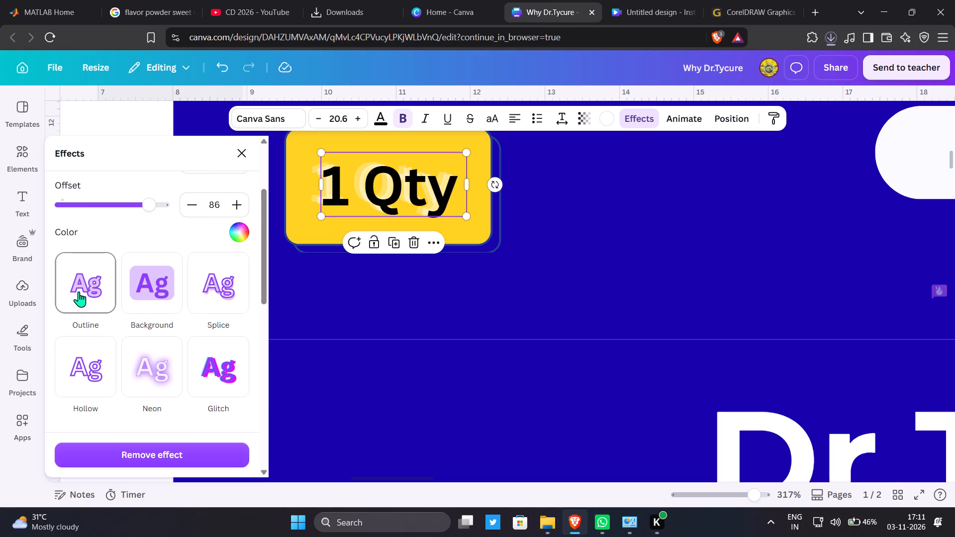
{"action": "left_click", "coordinate": [226, 369]}
{"action": "scroll", "coordinate": [204, 359], "scroll_direction": "down", "scroll_amount": 4}
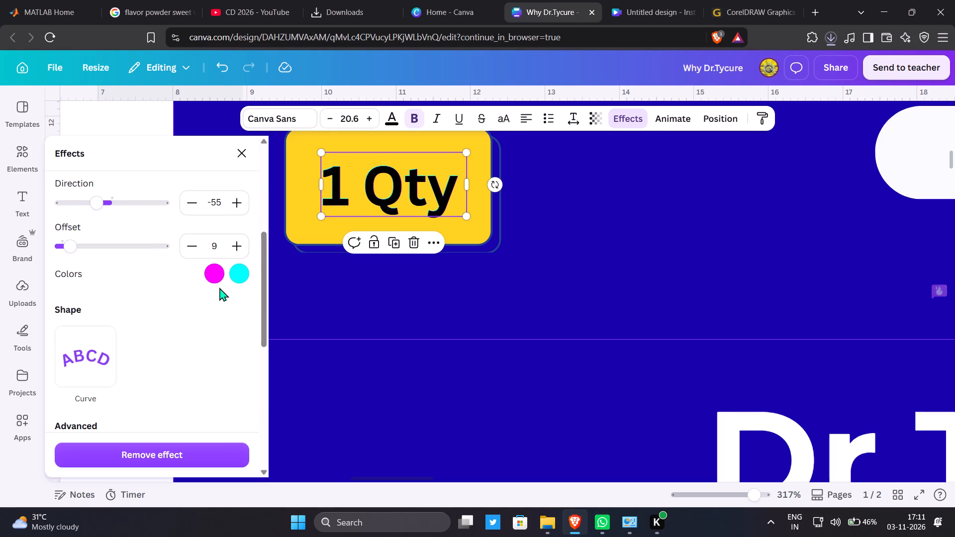
{"action": "left_click", "coordinate": [212, 276]}
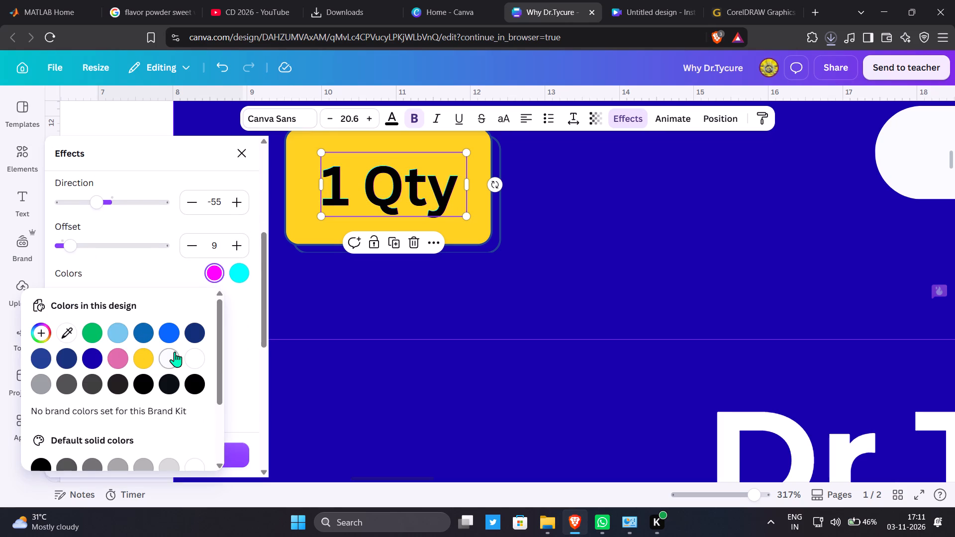
{"action": "left_click", "coordinate": [175, 352]}
{"action": "left_click", "coordinate": [240, 273]}
{"action": "left_click", "coordinate": [217, 359]}
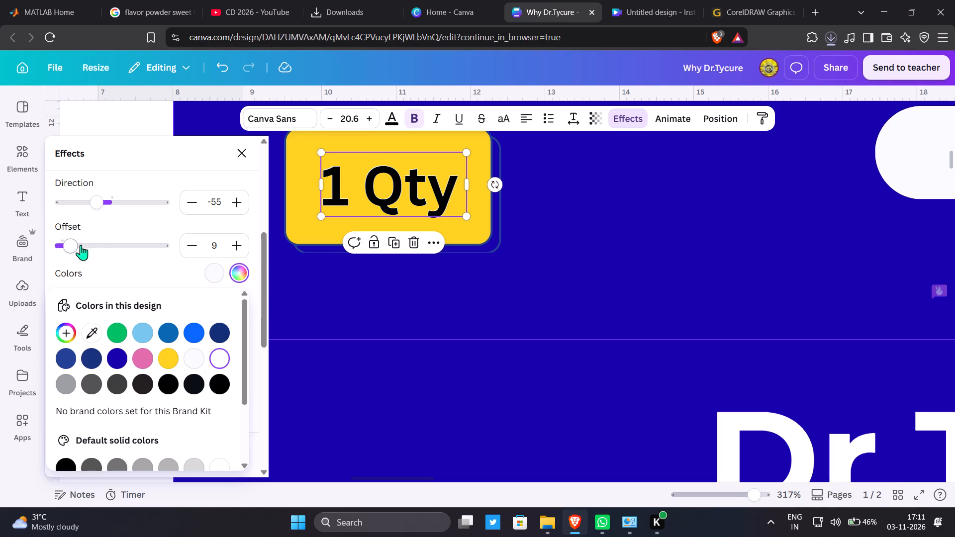
{"action": "left_click_drag", "start_coordinate": [75, 242], "coordinate": [158, 247]}
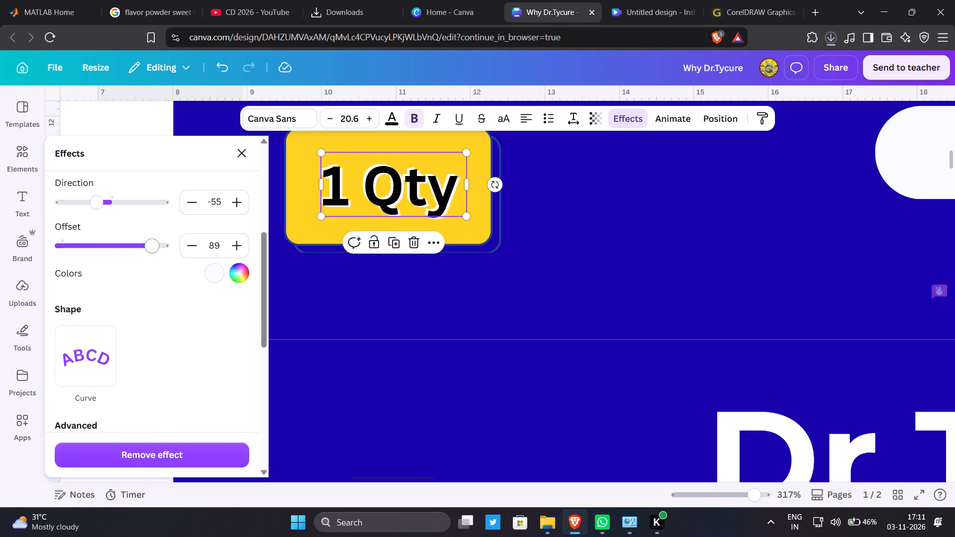
{"action": "left_click_drag", "start_coordinate": [158, 247], "coordinate": [150, 247]}
{"action": "left_click", "coordinate": [576, 273]}
Enlarge the "1 Qty" text to about font size 23.5 so it fills more of the yellow badge.
{"action": "scroll", "coordinate": [454, 289], "scroll_direction": "down", "scroll_amount": 2, "text": "ctrl"}
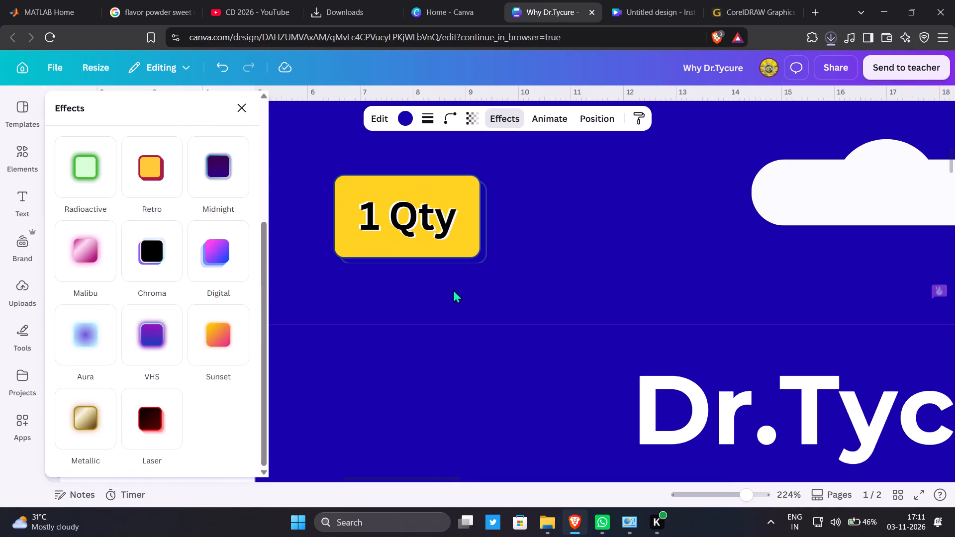
{"action": "left_click", "coordinate": [425, 221]}
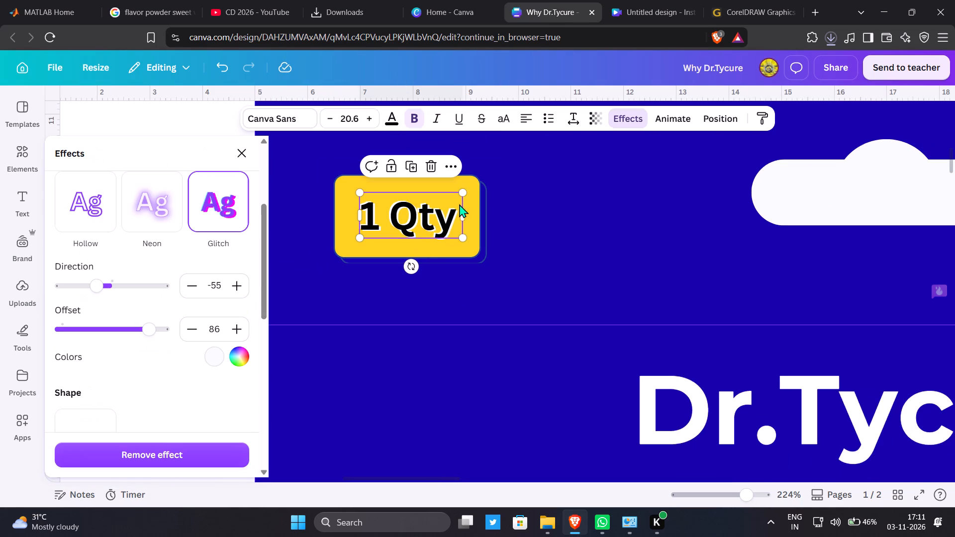
{"action": "left_click_drag", "start_coordinate": [457, 140], "coordinate": [455, 152]}
{"action": "left_click", "coordinate": [435, 211]}
{"action": "left_click_drag", "start_coordinate": [463, 194], "coordinate": [468, 191]}
{"action": "left_click_drag", "start_coordinate": [358, 236], "coordinate": [353, 239]}
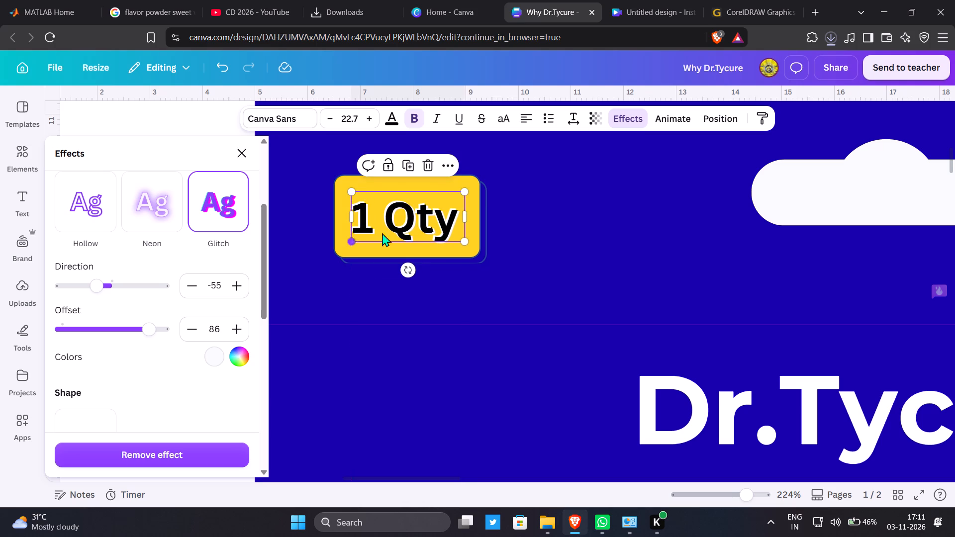
{"action": "left_click", "coordinate": [467, 195]}
{"action": "left_click", "coordinate": [567, 198]}
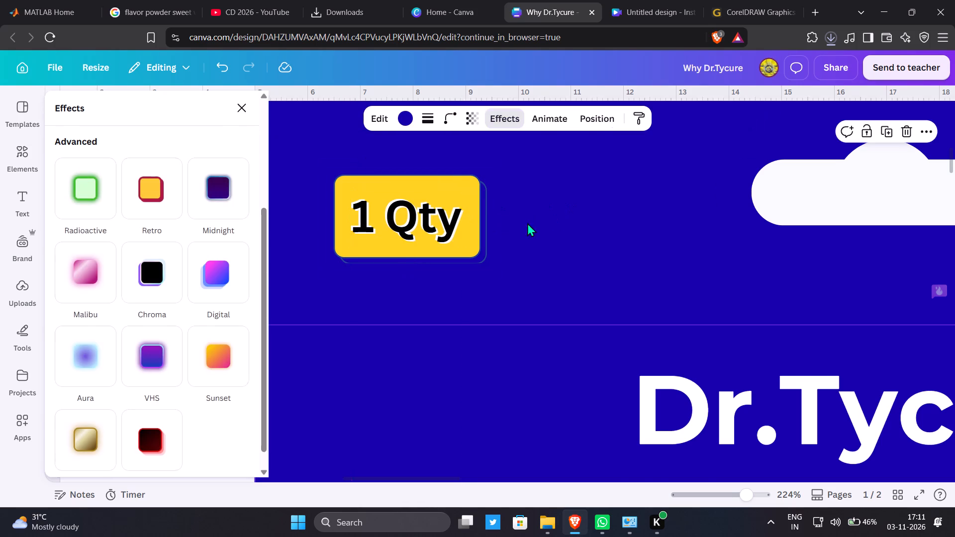
Apply a Drop shadow to the yellow badge shape behind the "1 Qty" text.
{"action": "scroll", "coordinate": [289, 250], "scroll_direction": "down", "scroll_amount": 3, "text": "ctrl"}
{"action": "scroll", "coordinate": [348, 241], "scroll_direction": "down", "scroll_amount": 2, "text": "ctrl"}
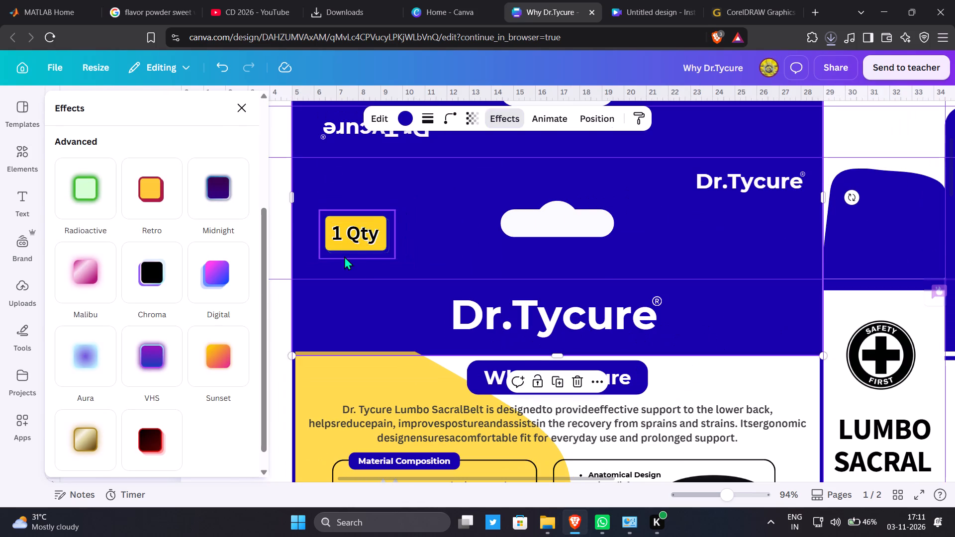
{"action": "scroll", "coordinate": [344, 256], "scroll_direction": "up", "scroll_amount": 5, "text": "ctrl"}
{"action": "scroll", "coordinate": [387, 269], "scroll_direction": "up", "scroll_amount": 1}
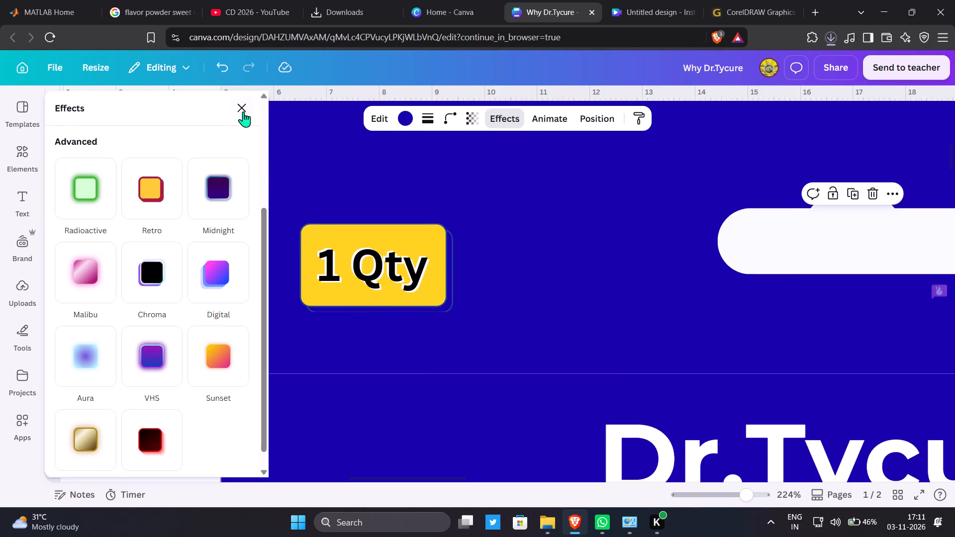
{"action": "left_click", "coordinate": [243, 111]}
{"action": "left_click", "coordinate": [212, 234]}
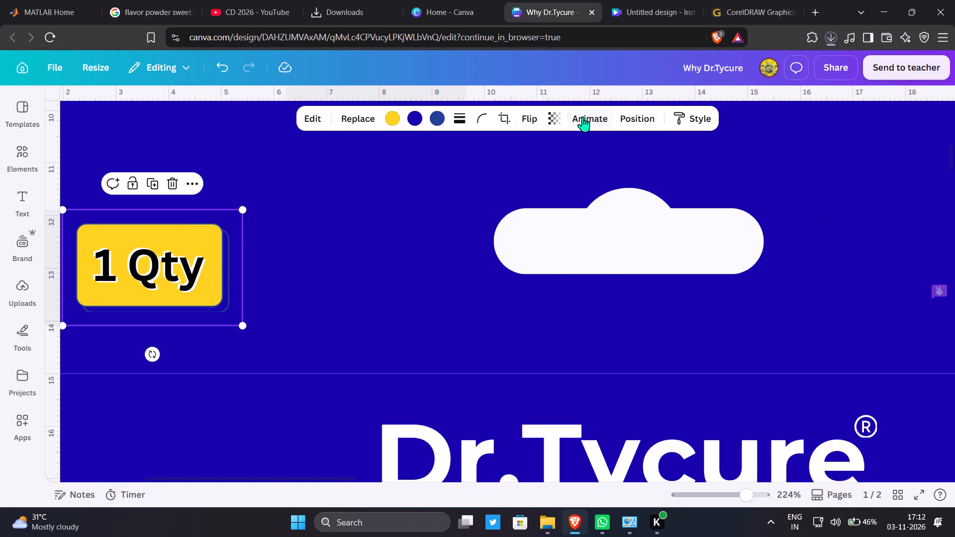
{"action": "left_click", "coordinate": [320, 119]}
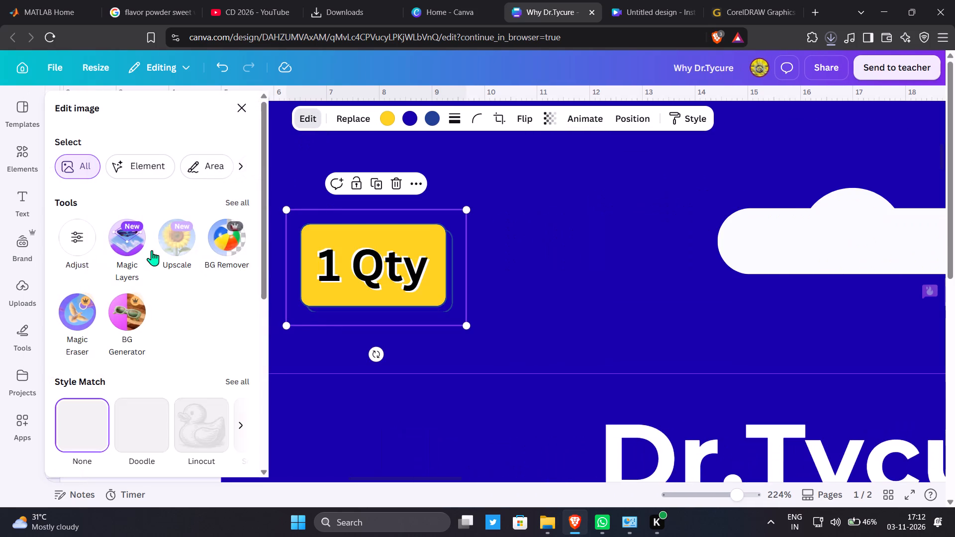
{"action": "scroll", "coordinate": [194, 324], "scroll_direction": "down", "scroll_amount": 3}
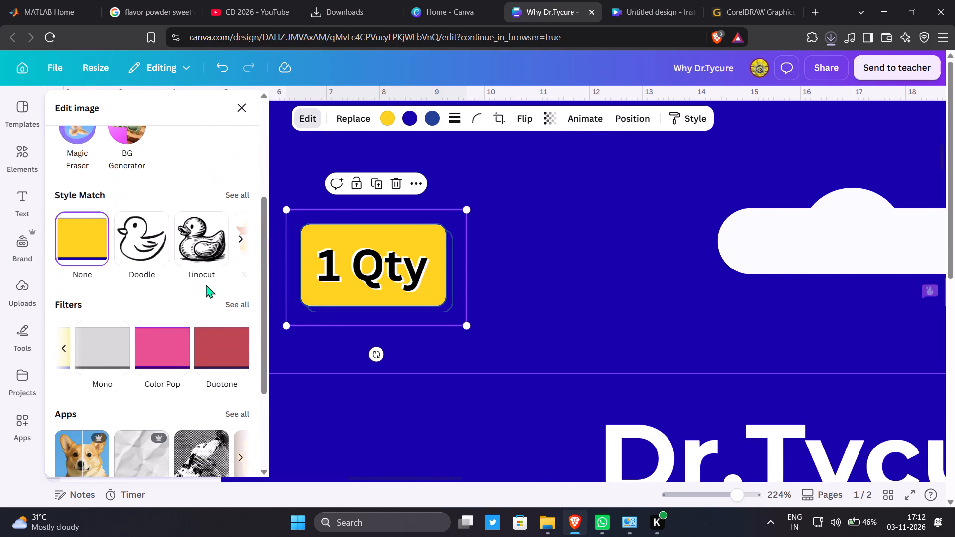
{"action": "scroll", "coordinate": [205, 296], "scroll_direction": "down", "scroll_amount": 10}
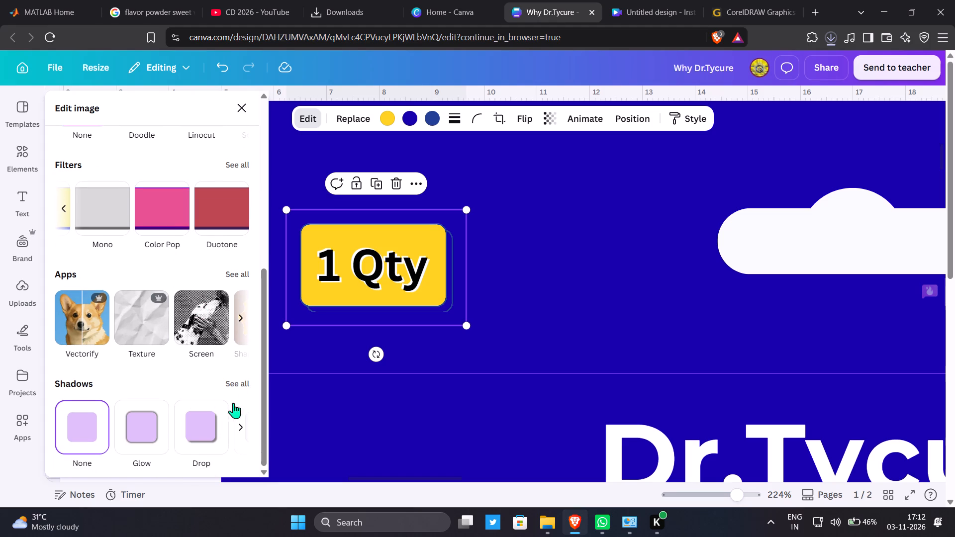
{"action": "left_click", "coordinate": [234, 387]}
{"action": "scroll", "coordinate": [148, 316], "scroll_direction": "down", "scroll_amount": 6}
{"action": "scroll", "coordinate": [144, 308], "scroll_direction": "up", "scroll_amount": 1}
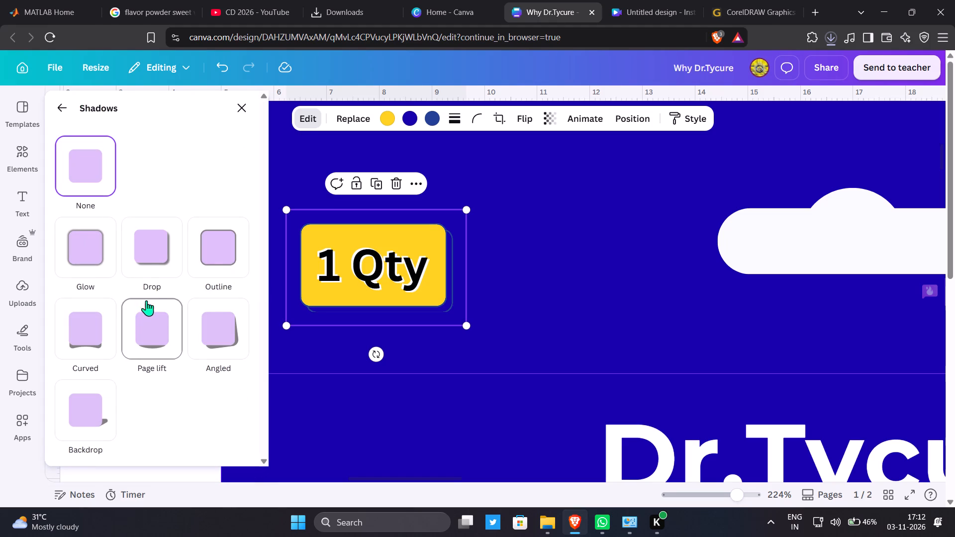
{"action": "left_click", "coordinate": [217, 270]}
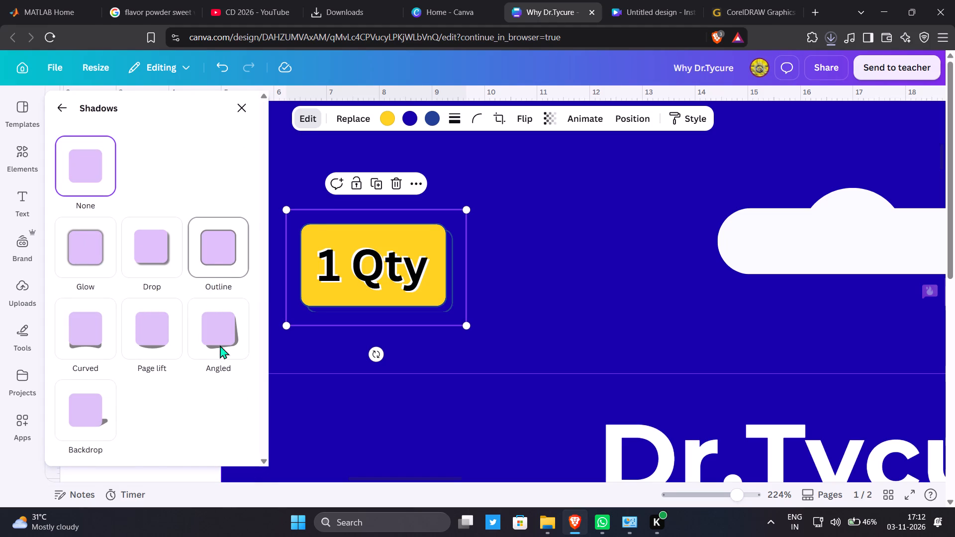
{"action": "left_click", "coordinate": [148, 270]}
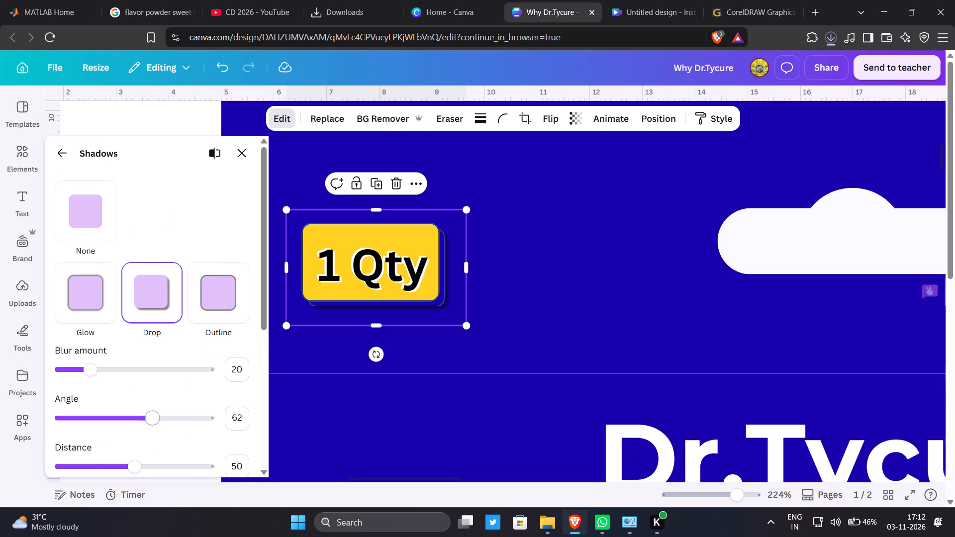
Set the badge's drop shadow distance to 60.
{"action": "left_click_drag", "start_coordinate": [134, 468], "coordinate": [139, 462]}
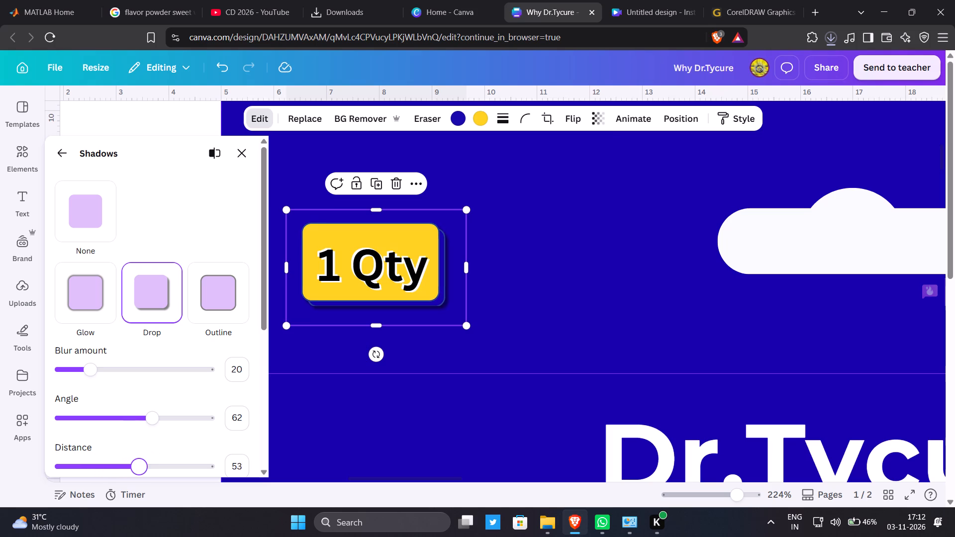
{"action": "left_click_drag", "start_coordinate": [139, 462], "coordinate": [149, 460]}
{"action": "scroll", "coordinate": [160, 383], "scroll_direction": "down", "scroll_amount": 4}
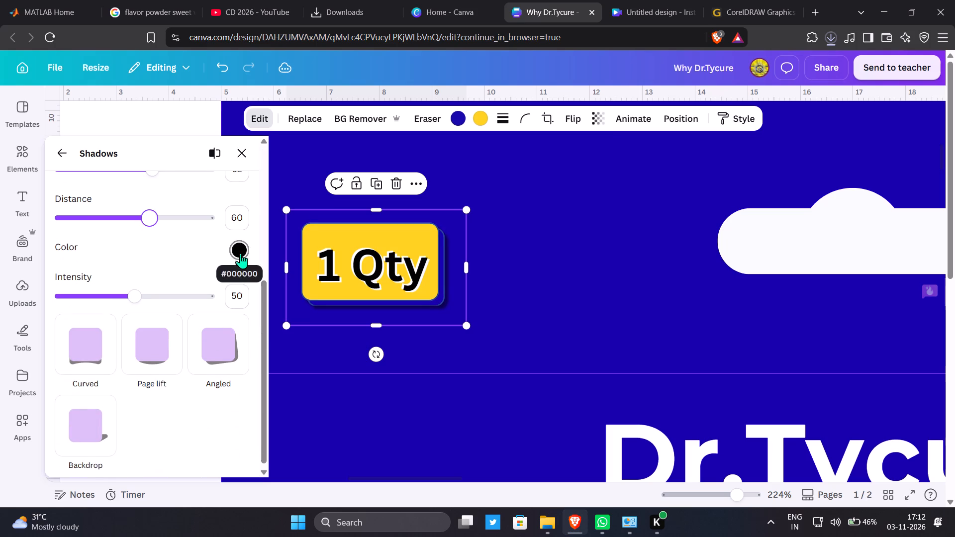
{"action": "scroll", "coordinate": [162, 265], "scroll_direction": "up", "scroll_amount": 3}
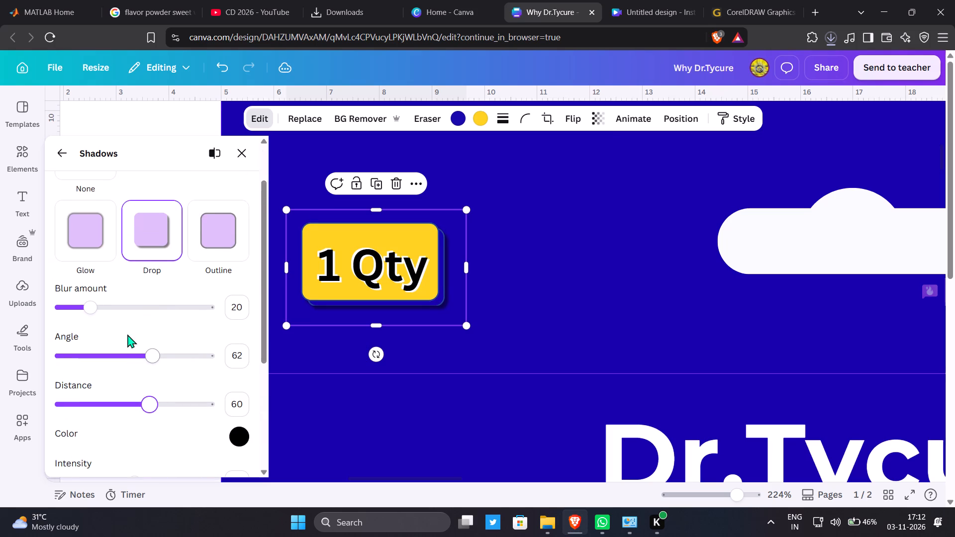
{"action": "left_click", "coordinate": [515, 299]}
{"action": "left_click", "coordinate": [432, 310], "text": "ctrl"}
Move the "1 Qty" text slightly up to centre it on the yellow badge face.
{"action": "scroll", "coordinate": [251, 303], "scroll_direction": "down", "scroll_amount": 2, "text": "ctrl"}
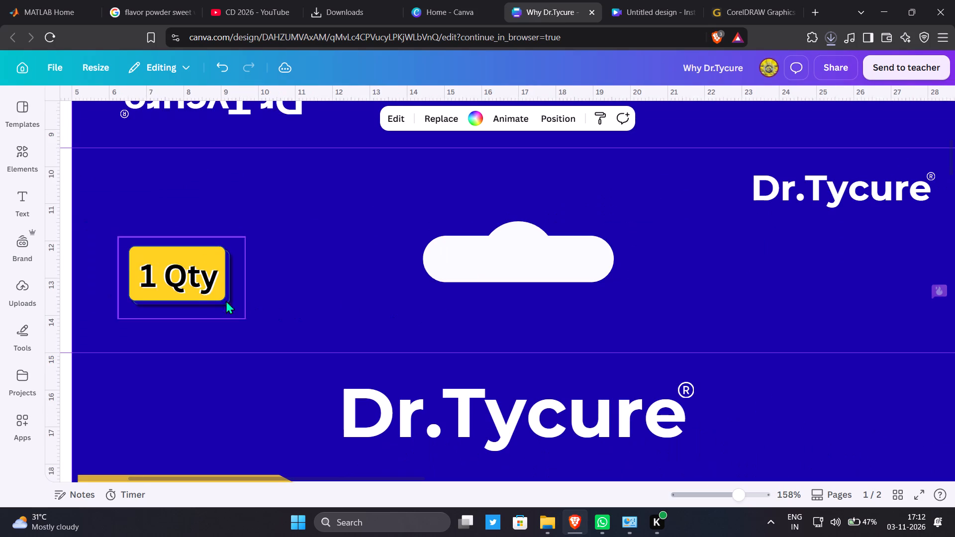
{"action": "left_click", "coordinate": [197, 289]}
{"action": "left_click", "coordinate": [180, 276]}
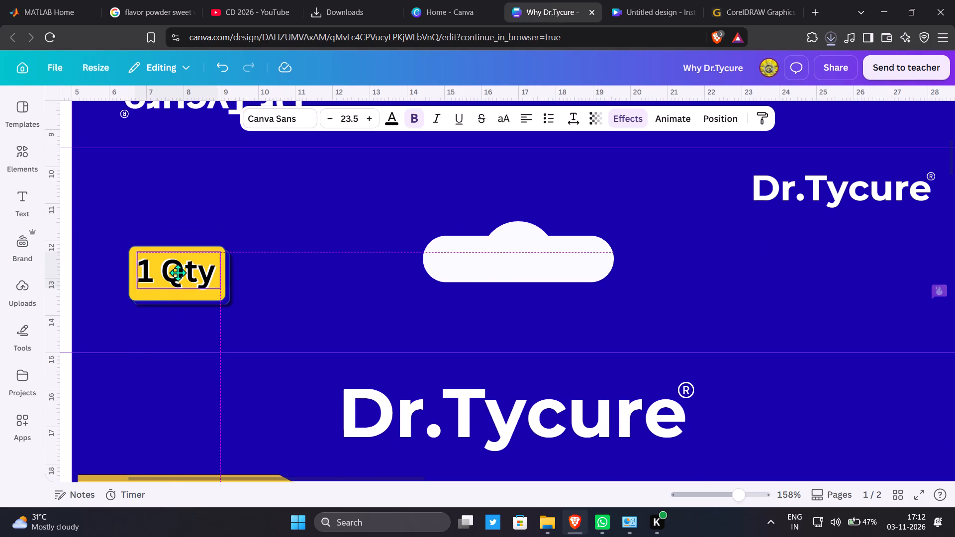
{"action": "left_click", "coordinate": [251, 287]}
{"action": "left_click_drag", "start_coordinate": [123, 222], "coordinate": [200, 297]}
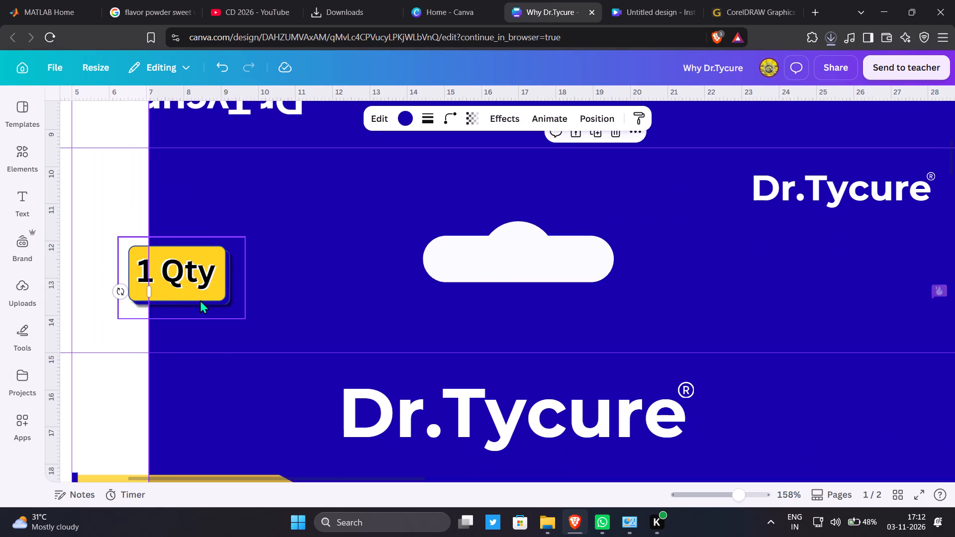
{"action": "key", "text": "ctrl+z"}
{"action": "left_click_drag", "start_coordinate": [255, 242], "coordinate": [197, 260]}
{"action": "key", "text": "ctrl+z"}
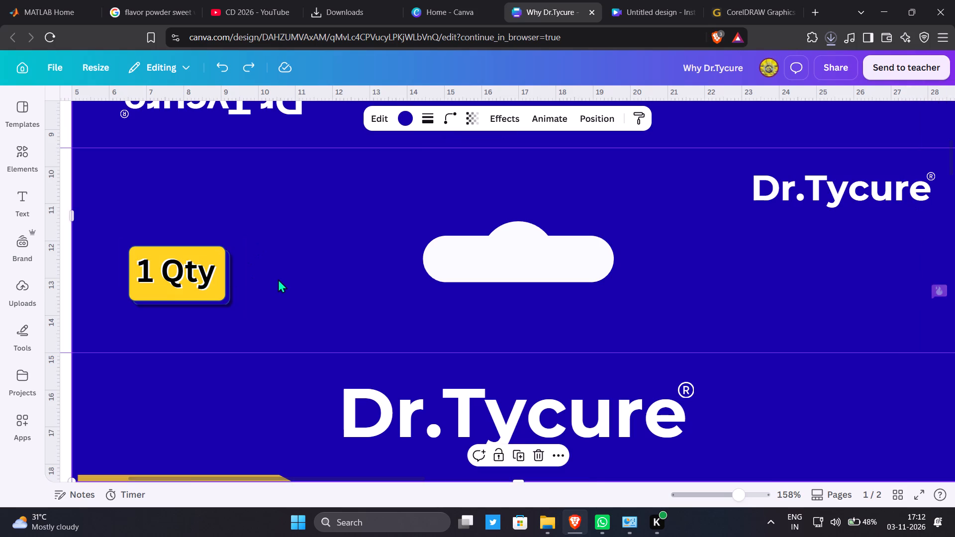
Scale the badge and its "1 Qty" text down together to font size 20.3 and shift them slightly toward the flap's left edge.
{"action": "scroll", "coordinate": [278, 279], "scroll_direction": "down", "scroll_amount": 5, "text": "ctrl"}
{"action": "left_click", "coordinate": [105, 260]}
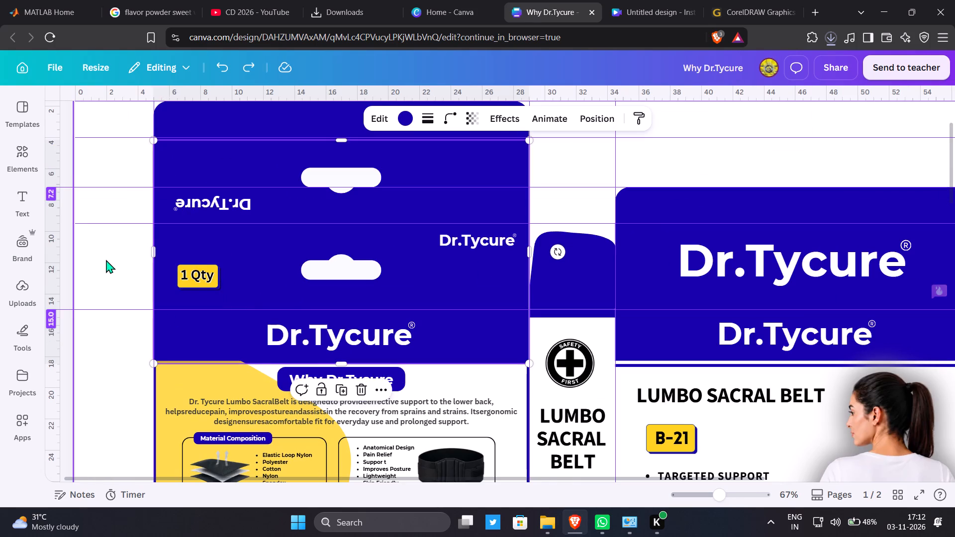
{"action": "scroll", "coordinate": [109, 286], "scroll_direction": "up", "scroll_amount": 5, "text": "ctrl"}
{"action": "left_click", "coordinate": [295, 265]}
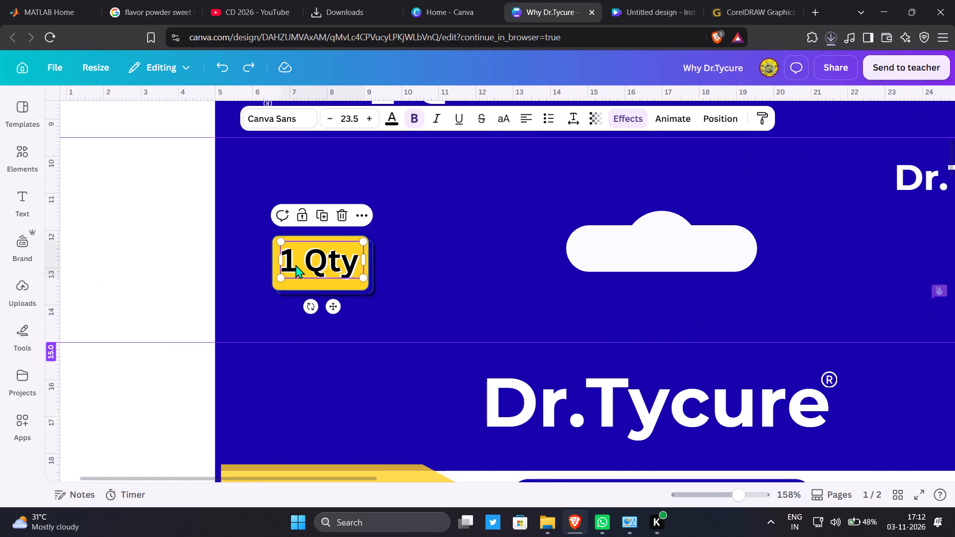
{"action": "left_click", "coordinate": [286, 286], "text": "shift"}
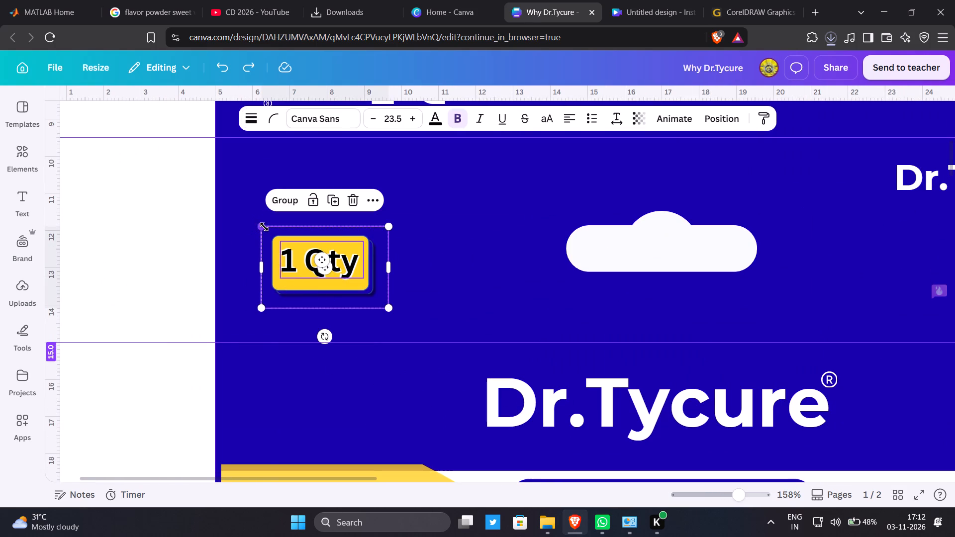
{"action": "left_click_drag", "start_coordinate": [263, 225], "coordinate": [280, 236]}
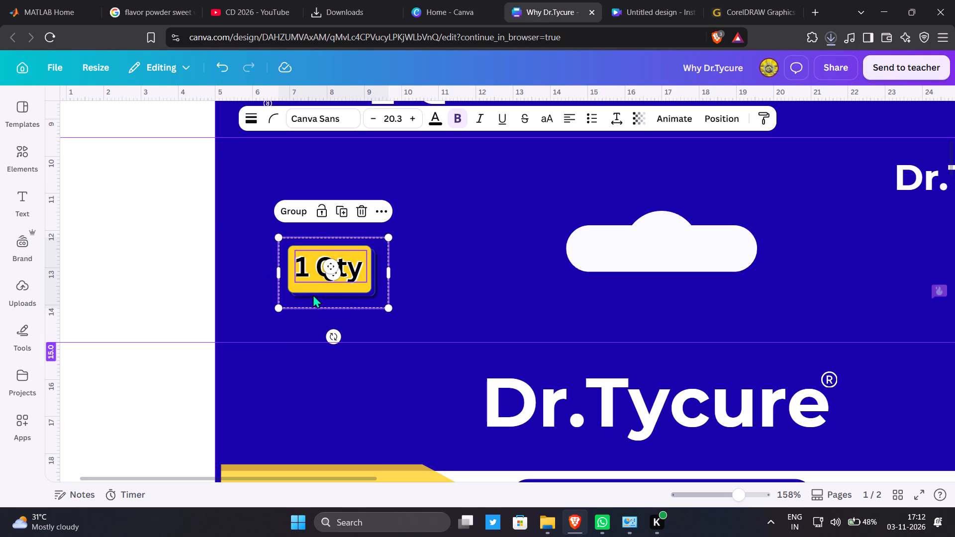
{"action": "left_click_drag", "start_coordinate": [312, 284], "coordinate": [300, 290]}
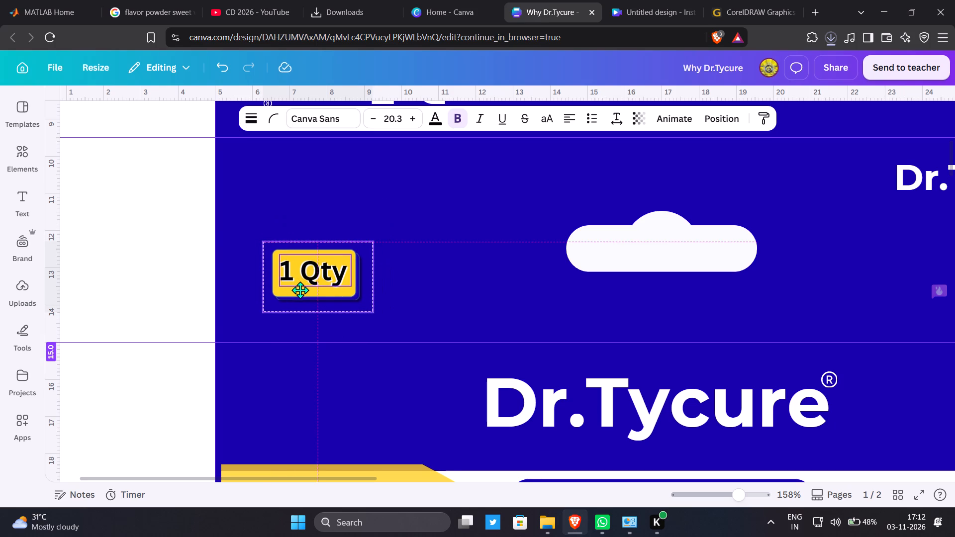
{"action": "left_click_drag", "start_coordinate": [300, 290], "coordinate": [298, 290]}
{"action": "left_click", "coordinate": [149, 300]}
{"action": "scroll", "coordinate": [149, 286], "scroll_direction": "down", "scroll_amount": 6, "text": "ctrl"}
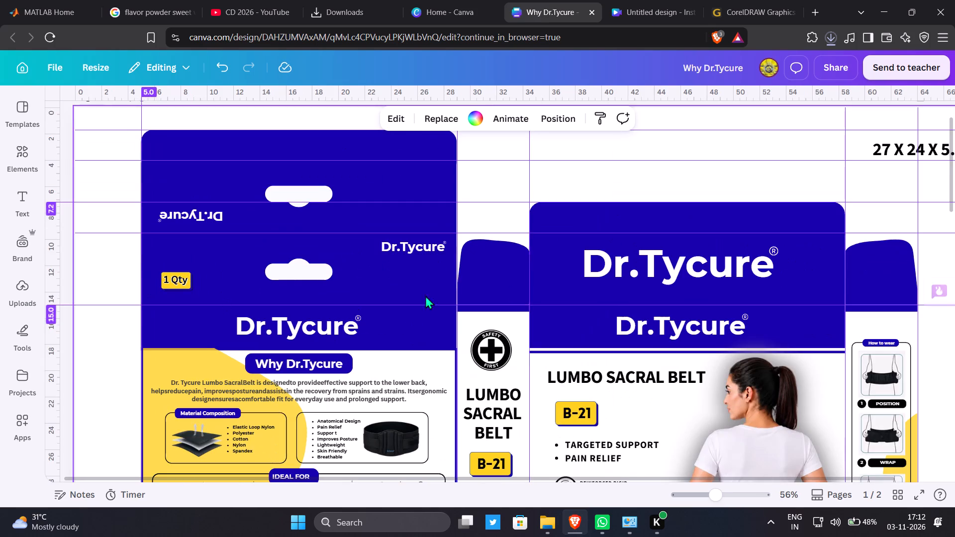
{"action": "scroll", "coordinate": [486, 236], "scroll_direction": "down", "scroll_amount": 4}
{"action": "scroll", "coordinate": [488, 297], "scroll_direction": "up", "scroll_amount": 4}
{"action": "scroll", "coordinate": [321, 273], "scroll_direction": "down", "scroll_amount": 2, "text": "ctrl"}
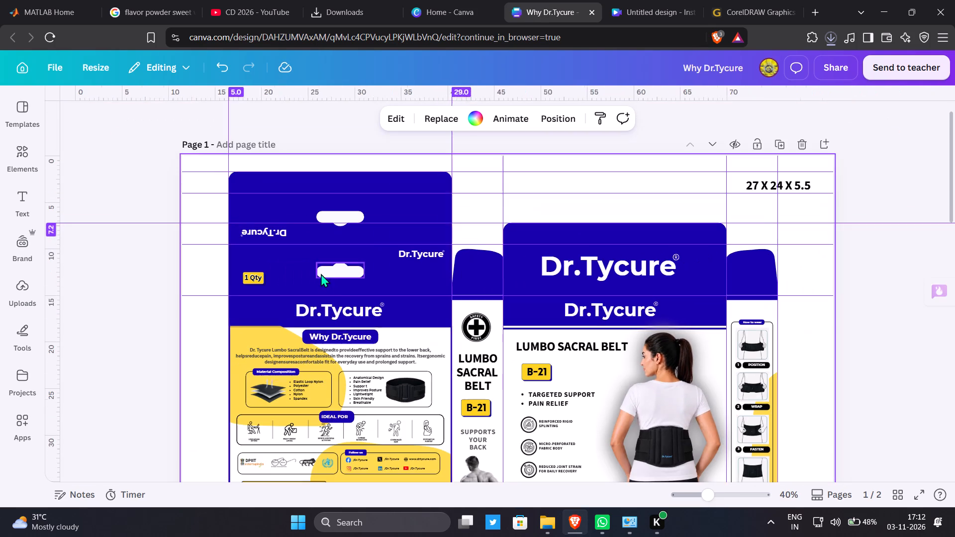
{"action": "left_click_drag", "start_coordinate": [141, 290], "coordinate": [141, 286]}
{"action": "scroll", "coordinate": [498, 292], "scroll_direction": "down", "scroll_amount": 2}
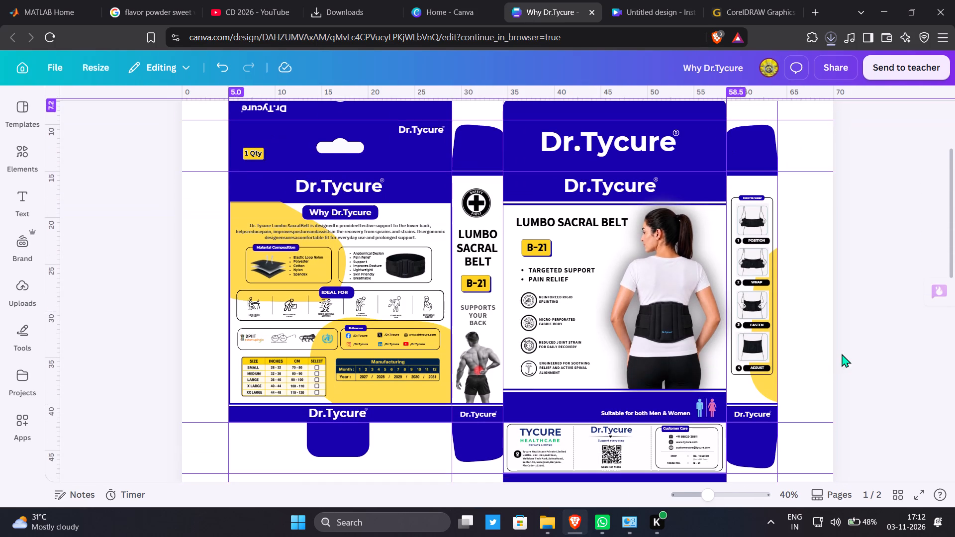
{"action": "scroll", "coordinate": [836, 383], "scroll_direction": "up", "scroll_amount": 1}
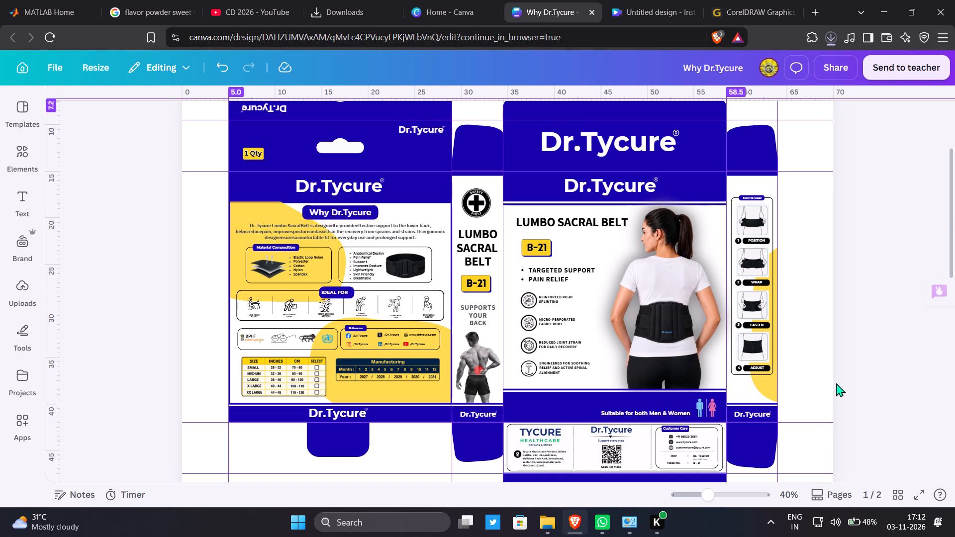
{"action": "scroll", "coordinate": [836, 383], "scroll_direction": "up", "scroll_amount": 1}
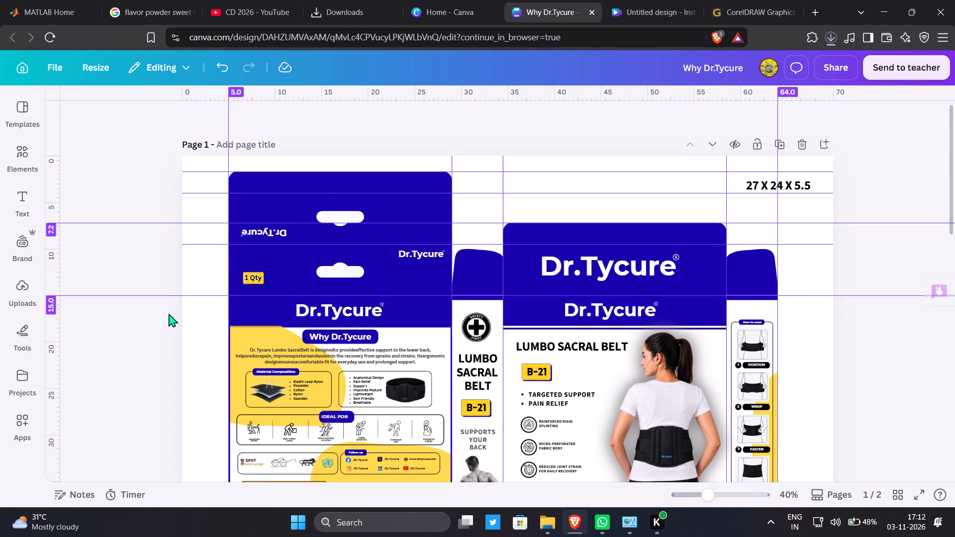
Cut the yellow badge with its "1 Qty" text from the blue top flap and paste it onto the Why Dr.Tycure panel.
{"action": "scroll", "coordinate": [181, 302], "scroll_direction": "down", "scroll_amount": 2}
{"action": "scroll", "coordinate": [193, 325], "scroll_direction": "up", "scroll_amount": 5, "text": "ctrl"}
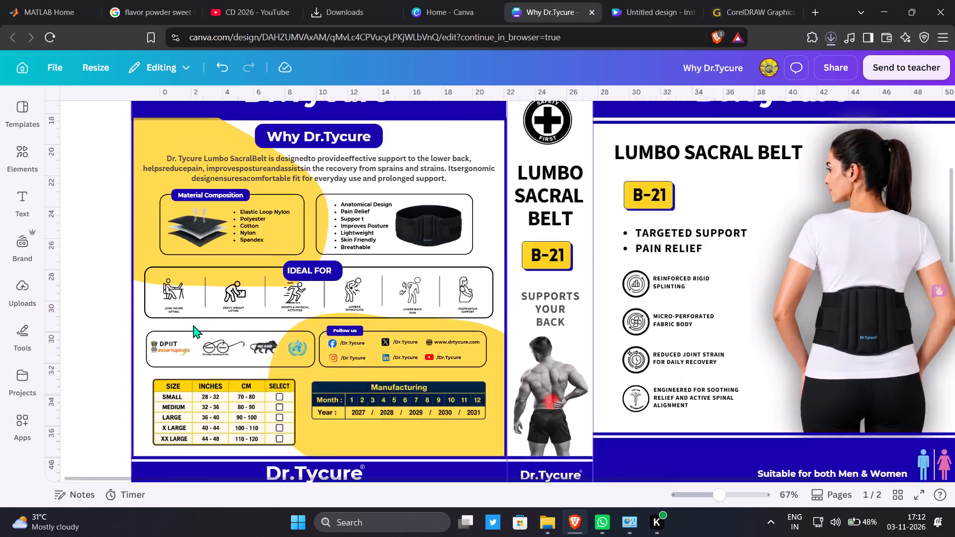
{"action": "scroll", "coordinate": [126, 314], "scroll_direction": "up", "scroll_amount": 4}
{"action": "scroll", "coordinate": [133, 410], "scroll_direction": "up", "scroll_amount": 2}
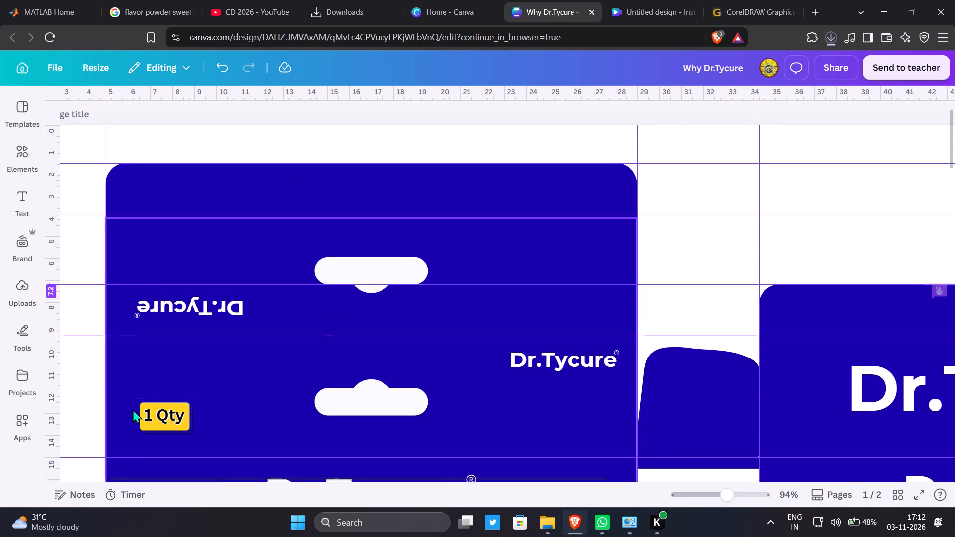
{"action": "scroll", "coordinate": [121, 401], "scroll_direction": "up", "scroll_amount": 3, "text": "ctrl"}
{"action": "scroll", "coordinate": [134, 380], "scroll_direction": "down", "scroll_amount": 3}
{"action": "left_click", "coordinate": [201, 298]}
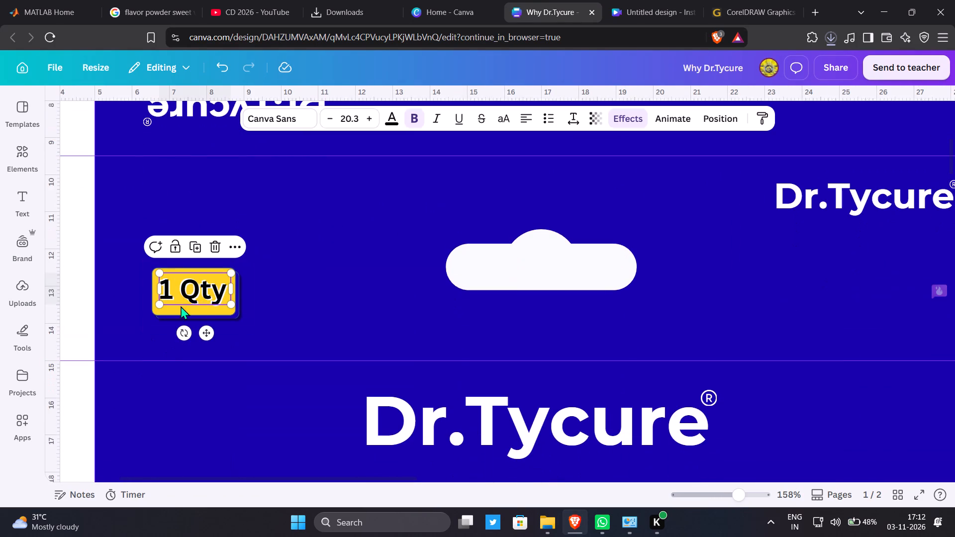
{"action": "left_click", "coordinate": [173, 318], "text": "shift"}
{"action": "key", "text": "ctrl+x"}
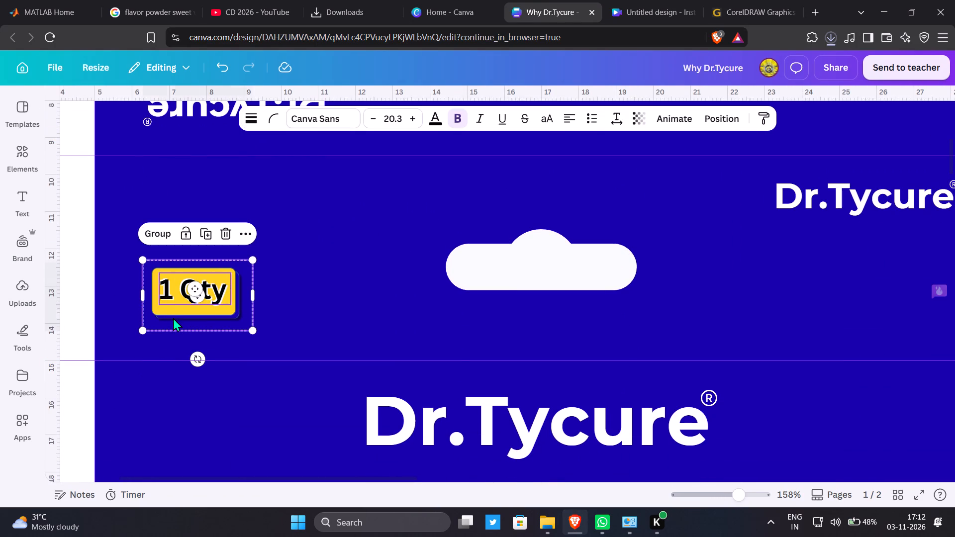
{"action": "scroll", "coordinate": [240, 311], "scroll_direction": "down", "scroll_amount": 5}
{"action": "scroll", "coordinate": [412, 300], "scroll_direction": "down", "scroll_amount": 5, "text": "ctrl"}
{"action": "scroll", "coordinate": [523, 362], "scroll_direction": "down", "scroll_amount": 3}
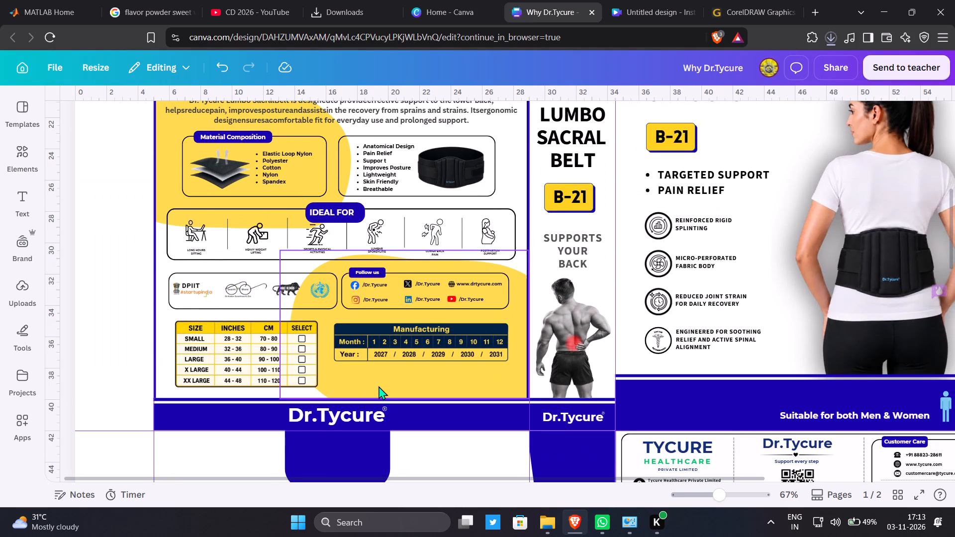
{"action": "left_click", "coordinate": [385, 386]}
{"action": "key", "text": "ctrl+v"}
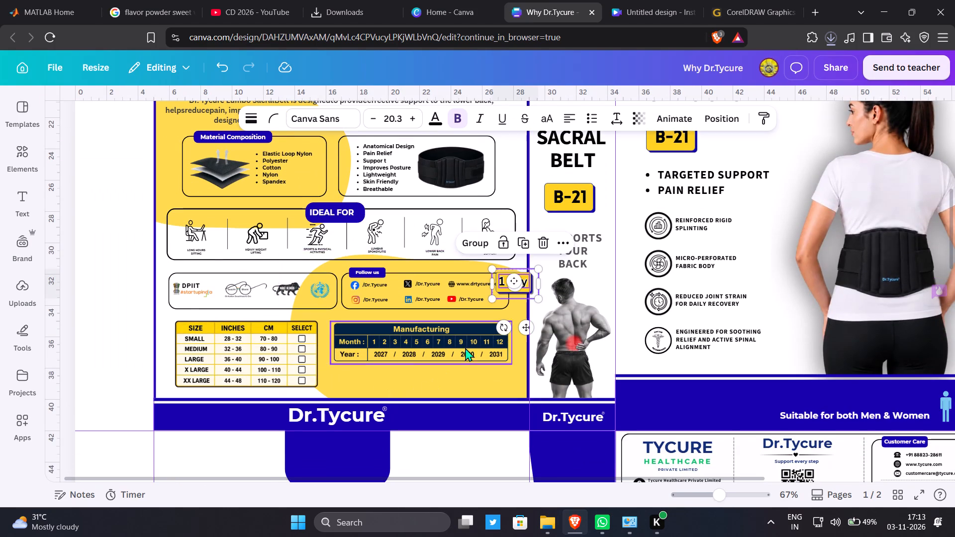
Position the badge and its text directly below the Manufacturing table, near the table's left end.
{"action": "left_click_drag", "start_coordinate": [514, 280], "coordinate": [415, 369]}
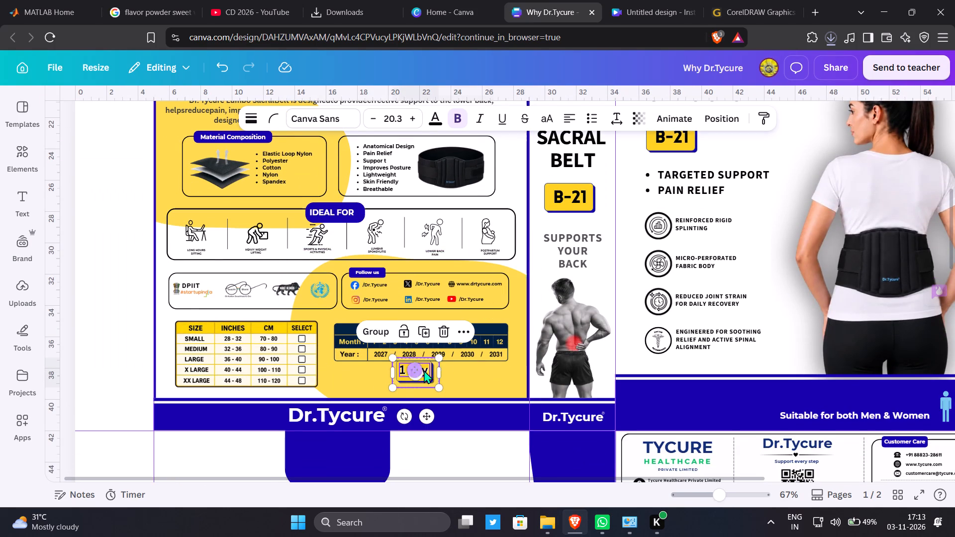
{"action": "left_click_drag", "start_coordinate": [410, 367], "coordinate": [357, 375]}
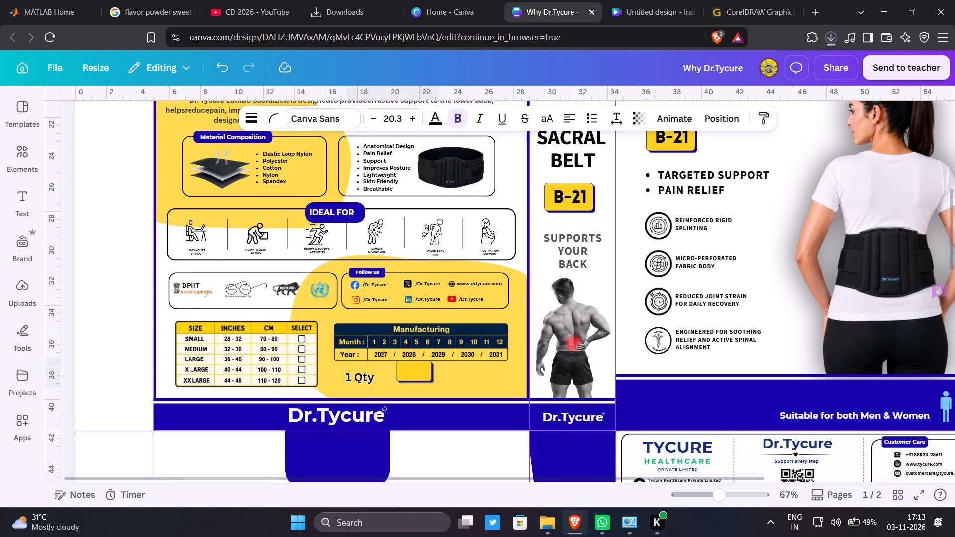
{"action": "left_click_drag", "start_coordinate": [357, 375], "coordinate": [356, 376]}
{"action": "left_click", "coordinate": [93, 386]}
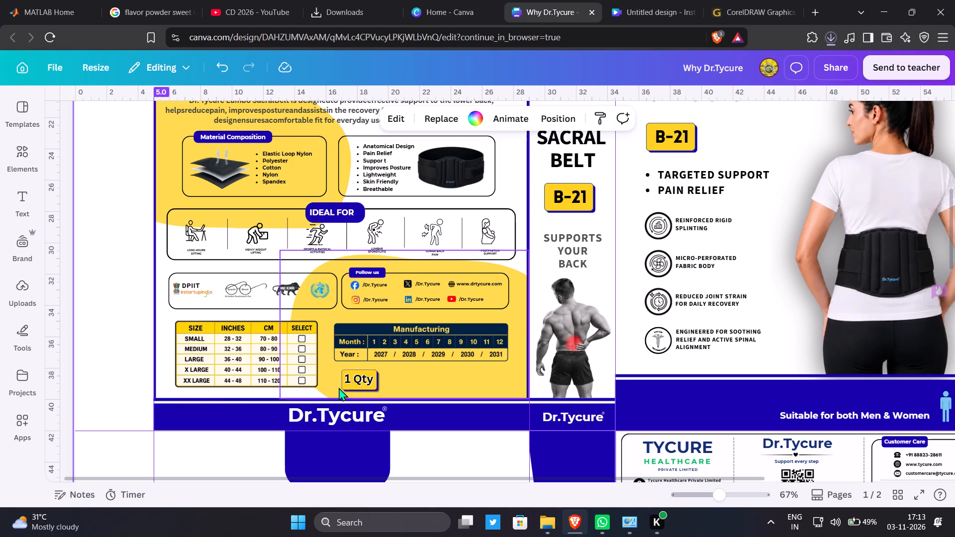
{"action": "scroll", "coordinate": [365, 385], "scroll_direction": "up", "scroll_amount": 6, "text": "ctrl"}
{"action": "left_click", "coordinate": [402, 385]}
{"action": "left_click", "coordinate": [363, 376], "text": "shift"}
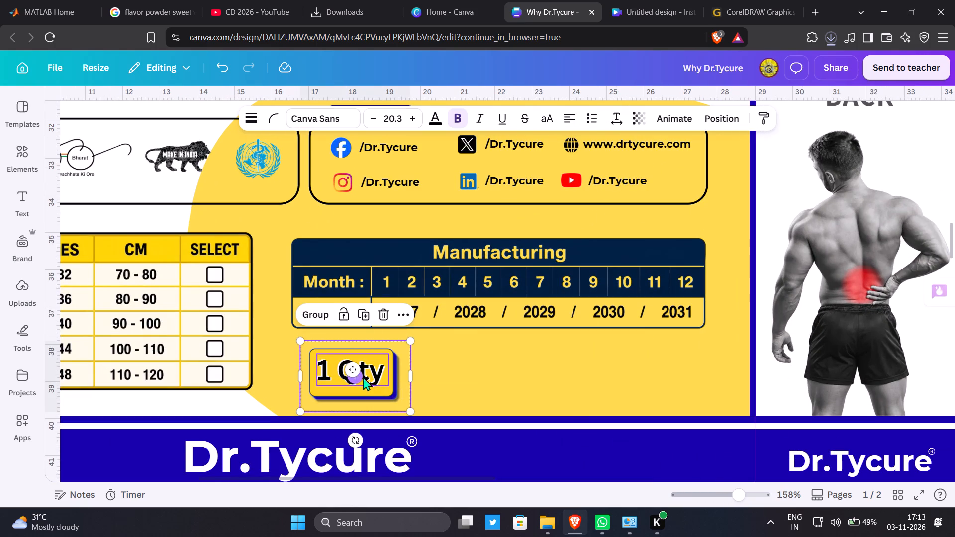
{"action": "left_click_drag", "start_coordinate": [399, 387], "coordinate": [385, 385]}
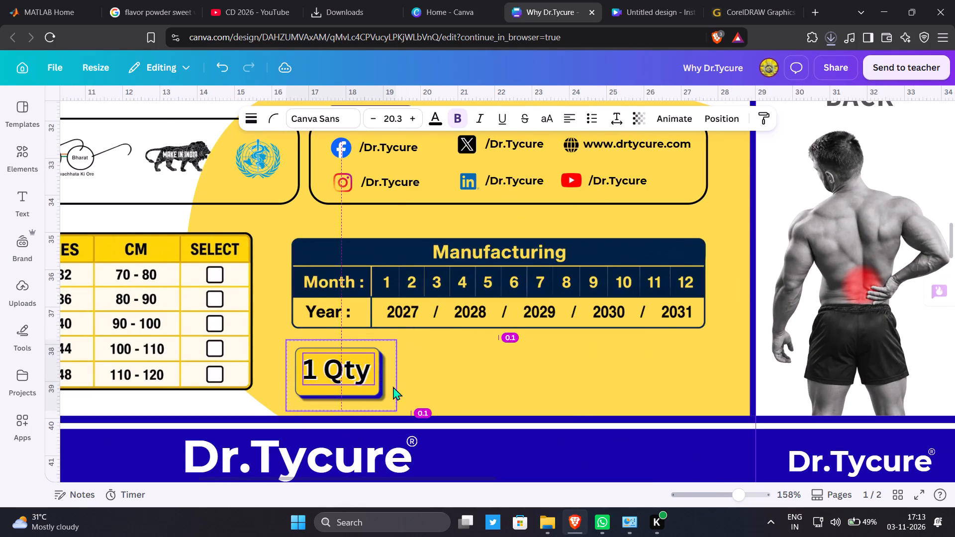
{"action": "double_click", "coordinate": [429, 384]}
Review the whole packaging layout with the relocated "1 Qty" badge.
{"action": "scroll", "coordinate": [295, 345], "scroll_direction": "down", "scroll_amount": 6, "text": "ctrl"}
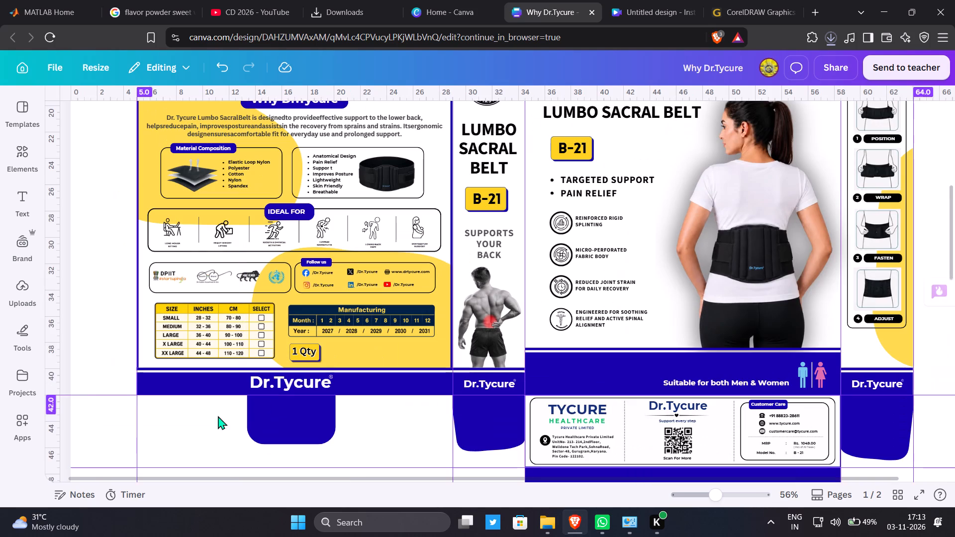
{"action": "left_click", "coordinate": [110, 434]}
{"action": "scroll", "coordinate": [211, 361], "scroll_direction": "down", "scroll_amount": 3, "text": "ctrl"}
{"action": "left_click", "coordinate": [710, 370]}
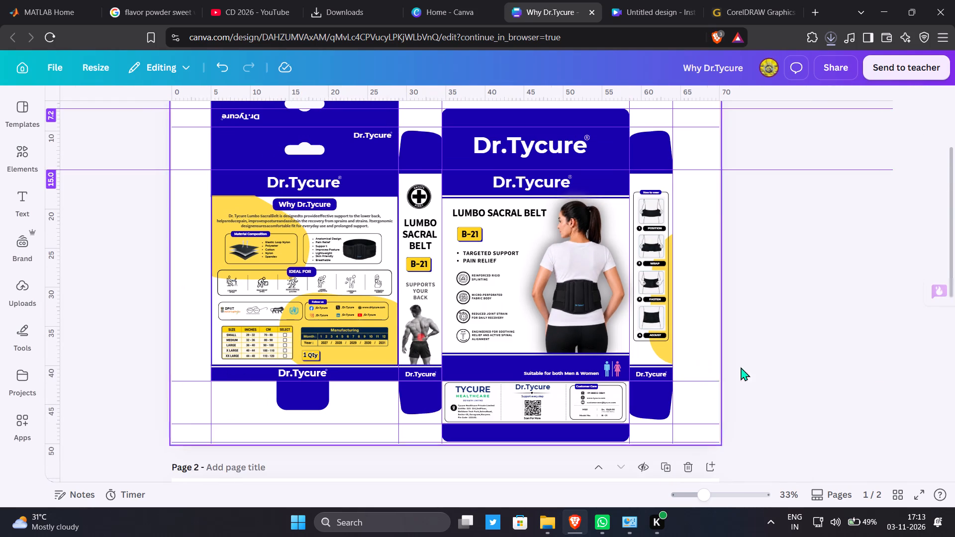
{"action": "scroll", "coordinate": [818, 342], "scroll_direction": "up", "scroll_amount": 4}
{"action": "scroll", "coordinate": [814, 343], "scroll_direction": "down", "scroll_amount": 2}
Export only page 1 as a PDF with the Print preset and the RGB color profile.
{"action": "left_click", "coordinate": [842, 70]}
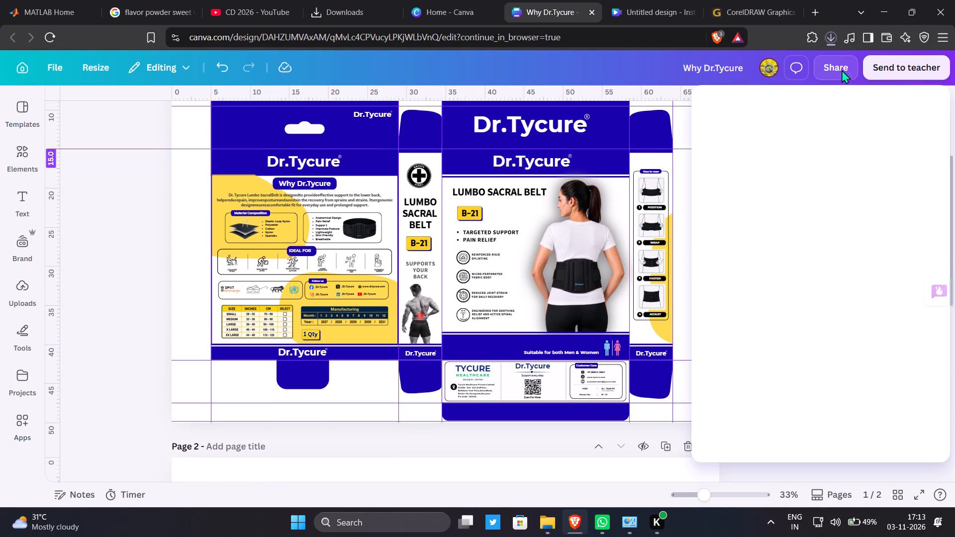
{"action": "left_click", "coordinate": [723, 362]}
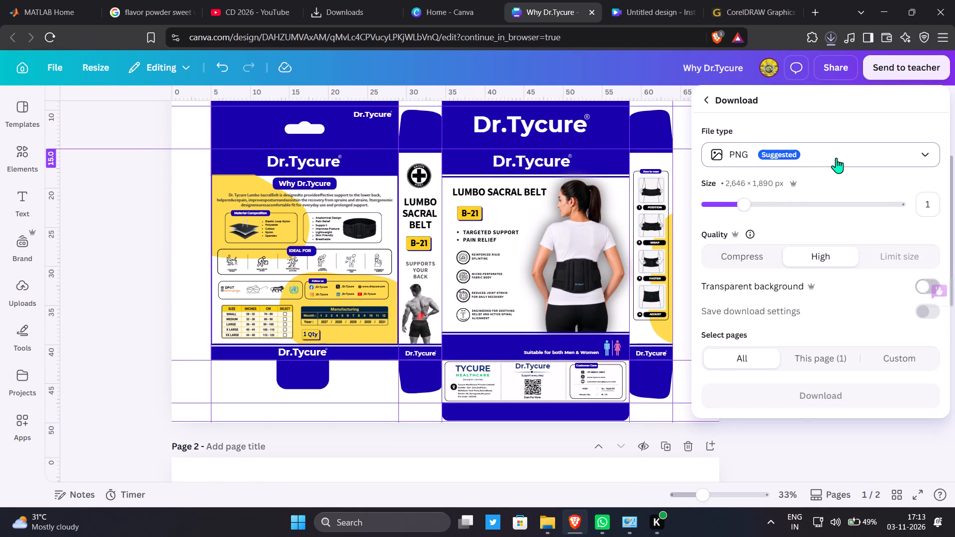
{"action": "left_click", "coordinate": [836, 158]}
{"action": "left_click", "coordinate": [836, 157]}
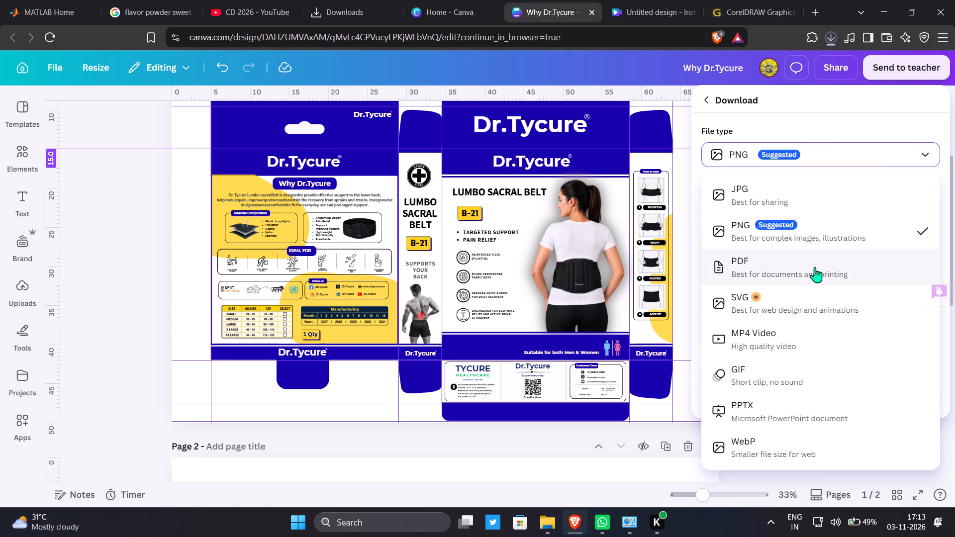
{"action": "left_click", "coordinate": [815, 267]}
{"action": "left_click", "coordinate": [881, 208]}
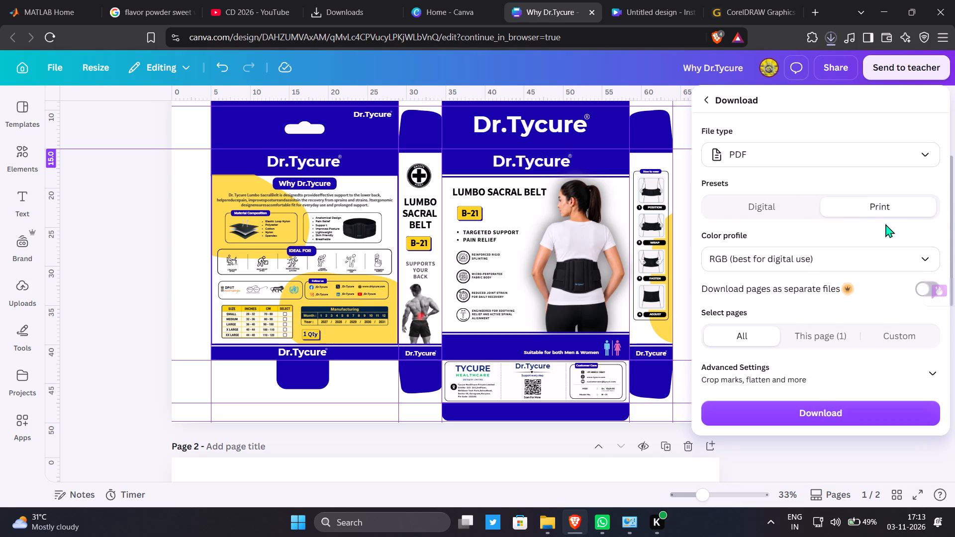
{"action": "left_click", "coordinate": [883, 260]}
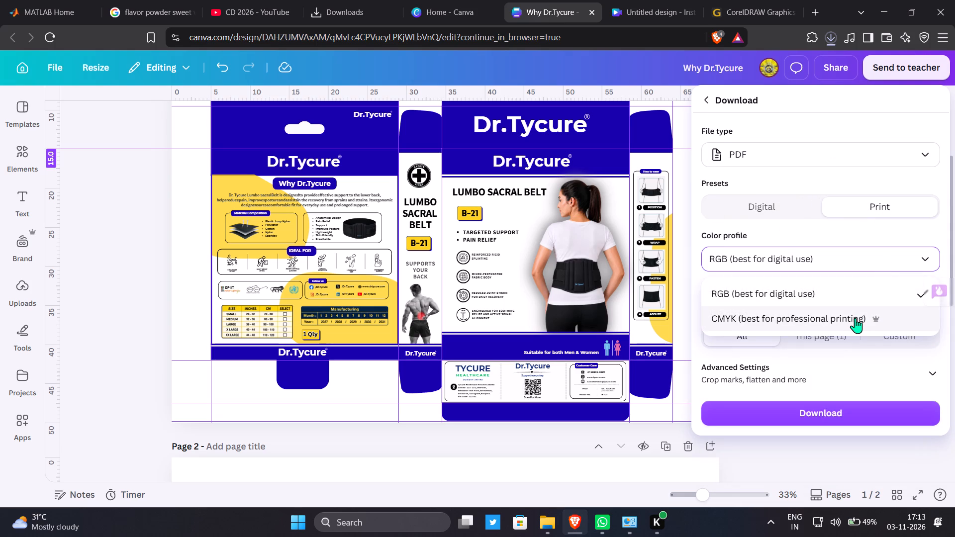
{"action": "left_click", "coordinate": [832, 288]}
{"action": "scroll", "coordinate": [810, 329], "scroll_direction": "down", "scroll_amount": 1}
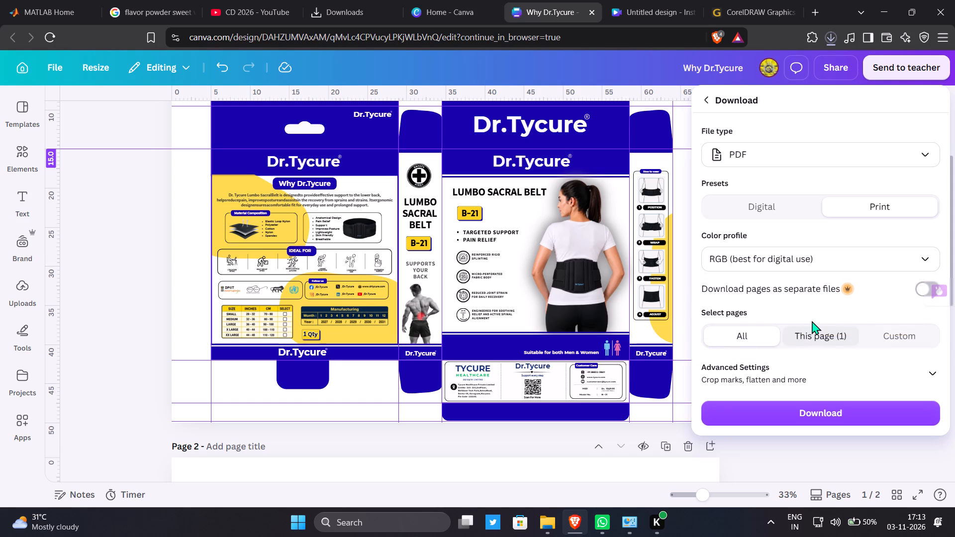
{"action": "scroll", "coordinate": [759, 317], "scroll_direction": "down", "scroll_amount": 2}
{"action": "left_click", "coordinate": [823, 338]}
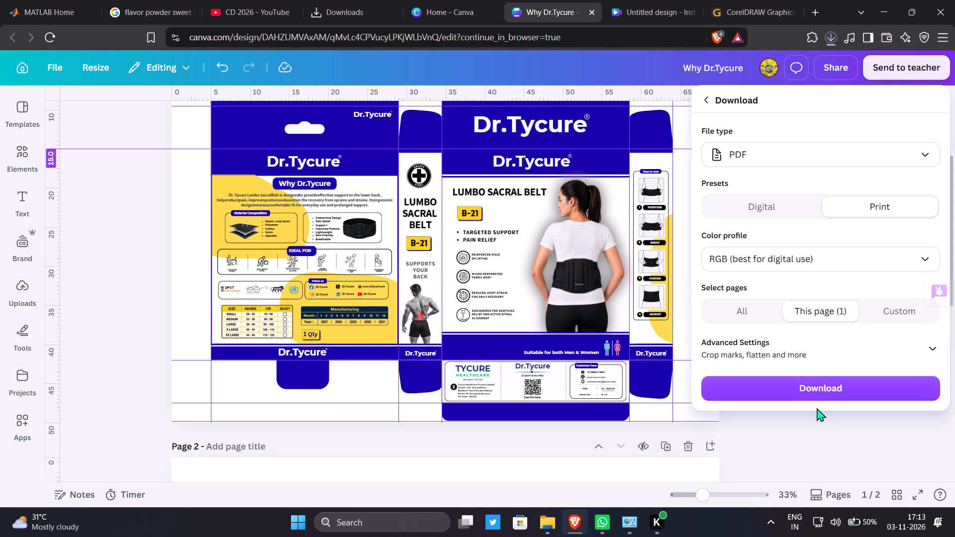
{"action": "left_click", "coordinate": [815, 395]}
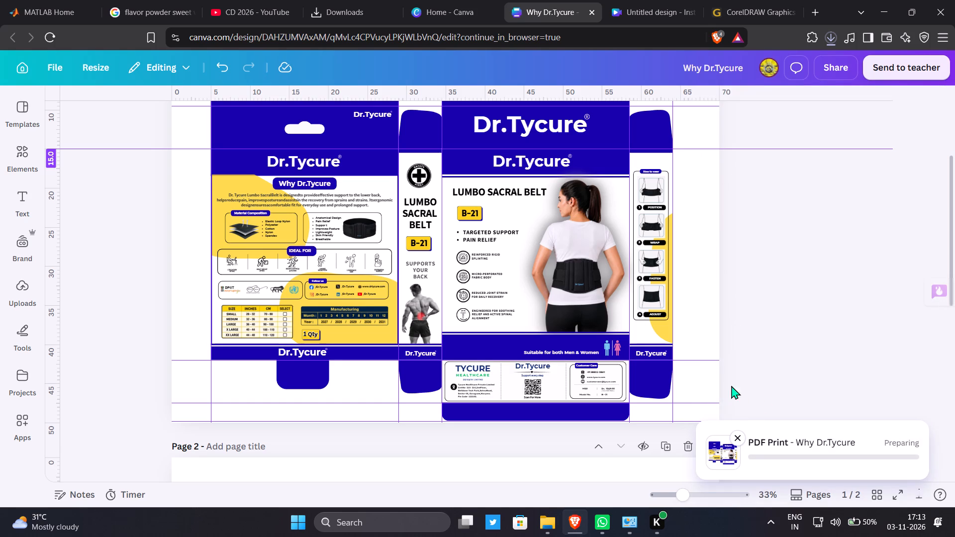
Reopen the design's download options and save the exported print PDF to disk.
{"action": "left_click", "coordinate": [832, 69]}
{"action": "left_click", "coordinate": [740, 347]}
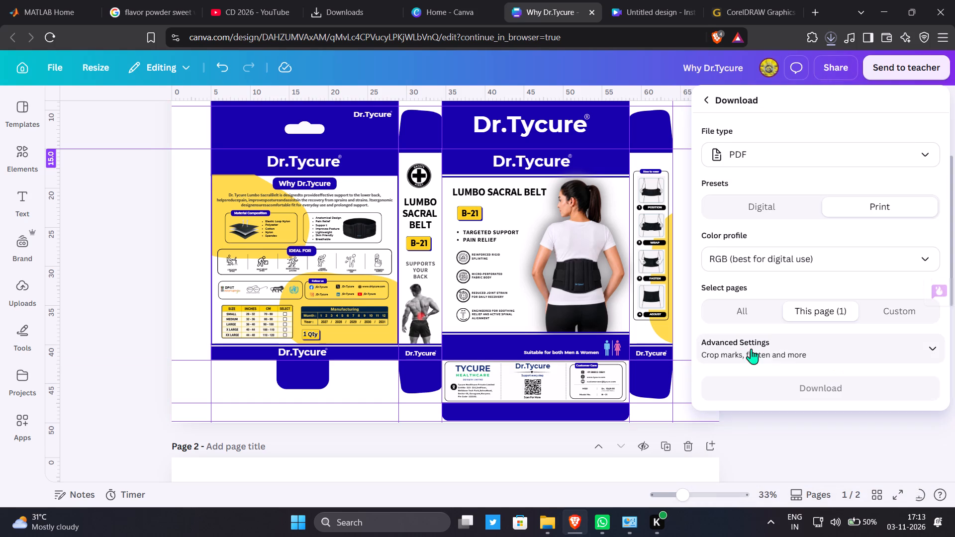
{"action": "left_click", "coordinate": [761, 162]}
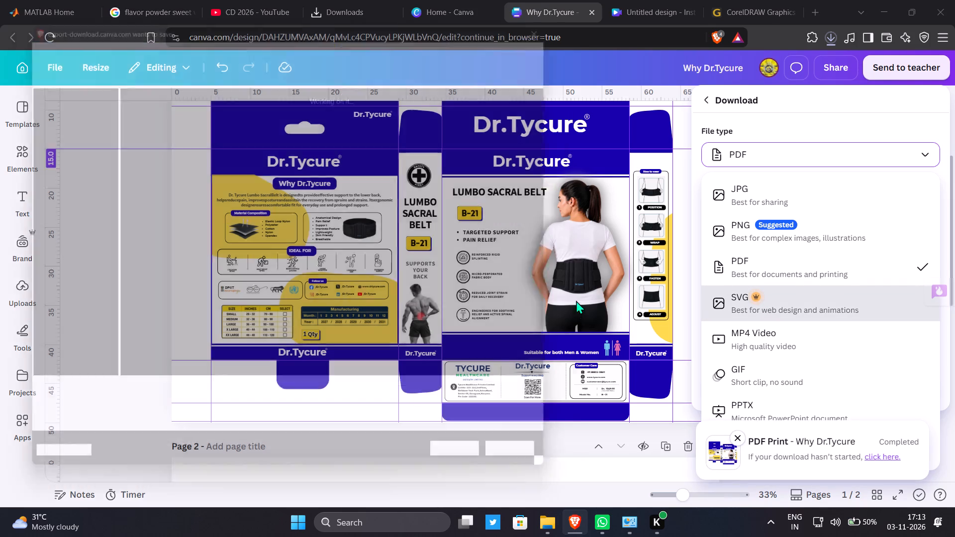
{"action": "left_click", "coordinate": [483, 482]}
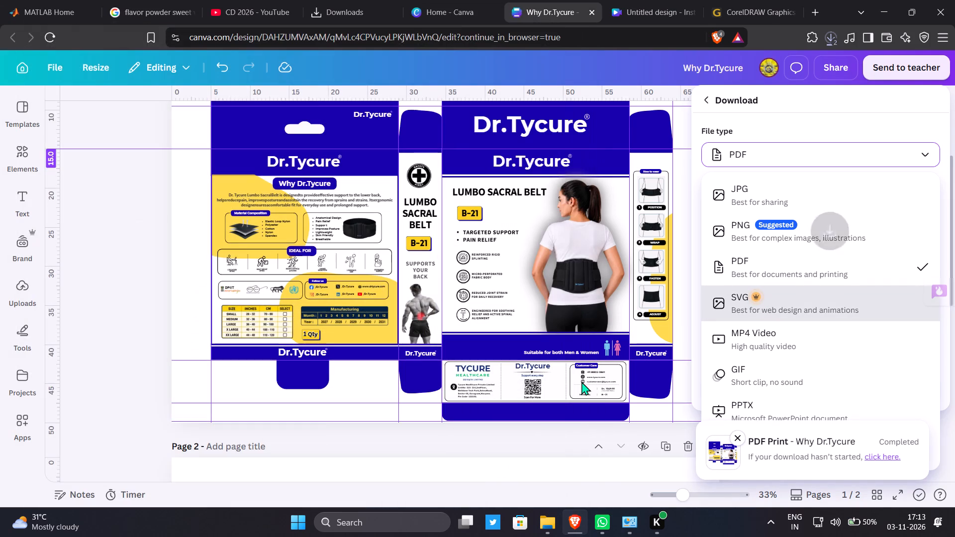
Open the downloaded Why Dr.Tycure PDF, check its packaging artwork, and return to the Canva design.
{"action": "left_click", "coordinate": [828, 37]}
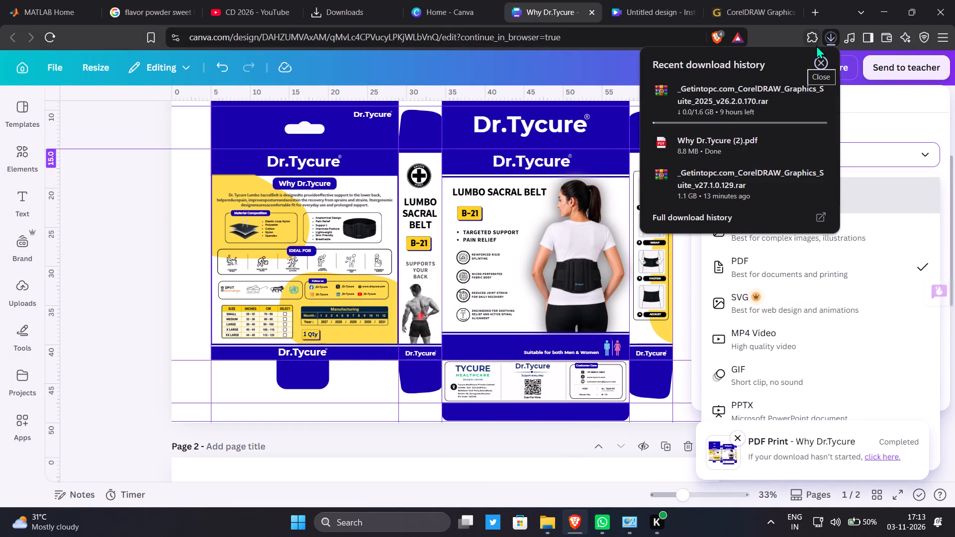
{"action": "left_click", "coordinate": [688, 142]}
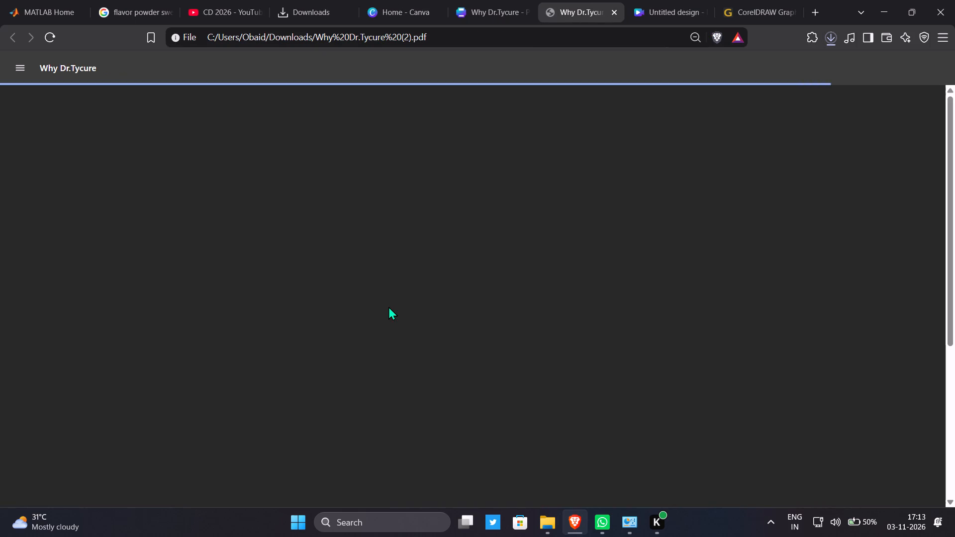
{"action": "scroll", "coordinate": [360, 272], "scroll_direction": "down", "scroll_amount": 5}
{"action": "scroll", "coordinate": [491, 288], "scroll_direction": "down", "scroll_amount": 5}
{"action": "scroll", "coordinate": [491, 288], "scroll_direction": "up", "scroll_amount": 6}
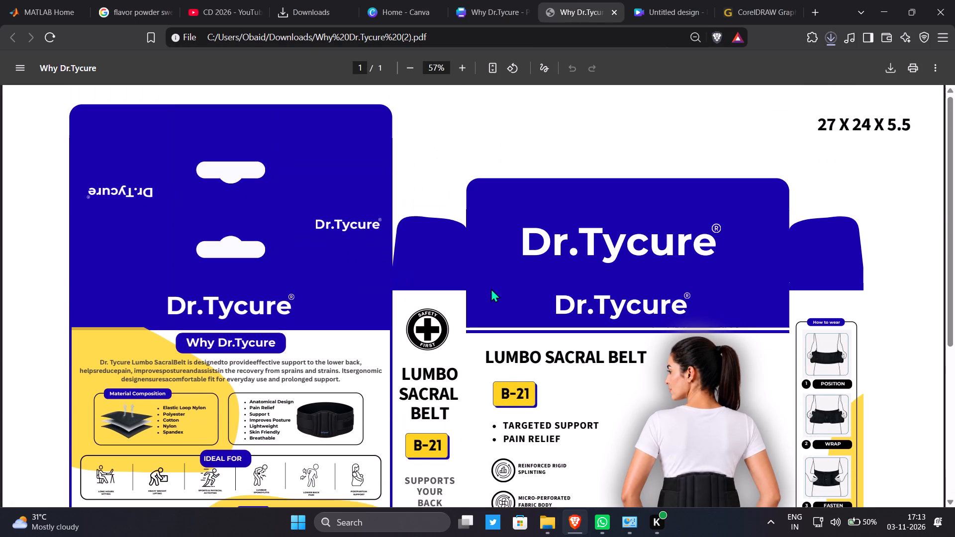
{"action": "scroll", "coordinate": [494, 285], "scroll_direction": "up", "scroll_amount": 2}
{"action": "left_click", "coordinate": [471, 0]}
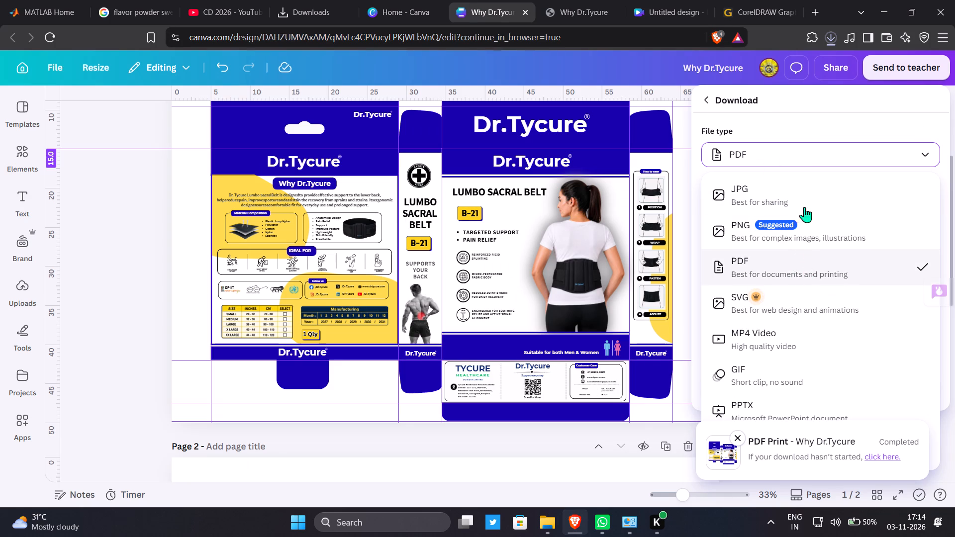
Export page 1 again as a PDF with the Print preset and the CMYK color profile.
{"action": "left_click", "coordinate": [830, 35]}
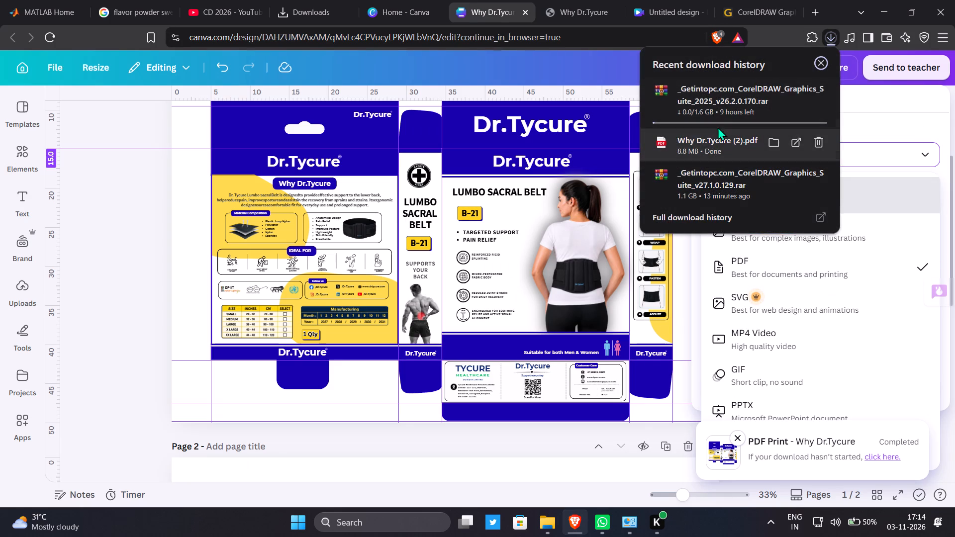
{"action": "left_click", "coordinate": [823, 330]}
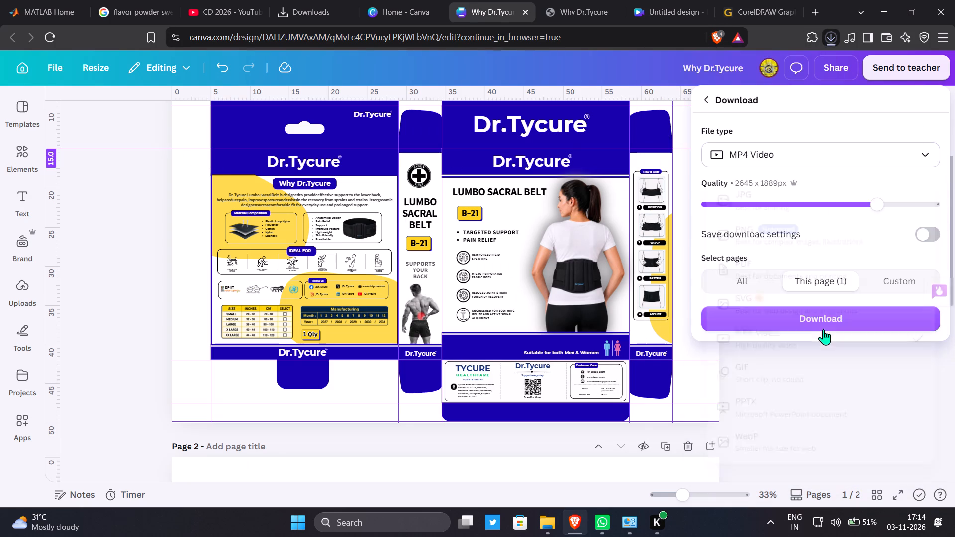
{"action": "left_click", "coordinate": [793, 150]}
{"action": "left_click", "coordinate": [777, 266]}
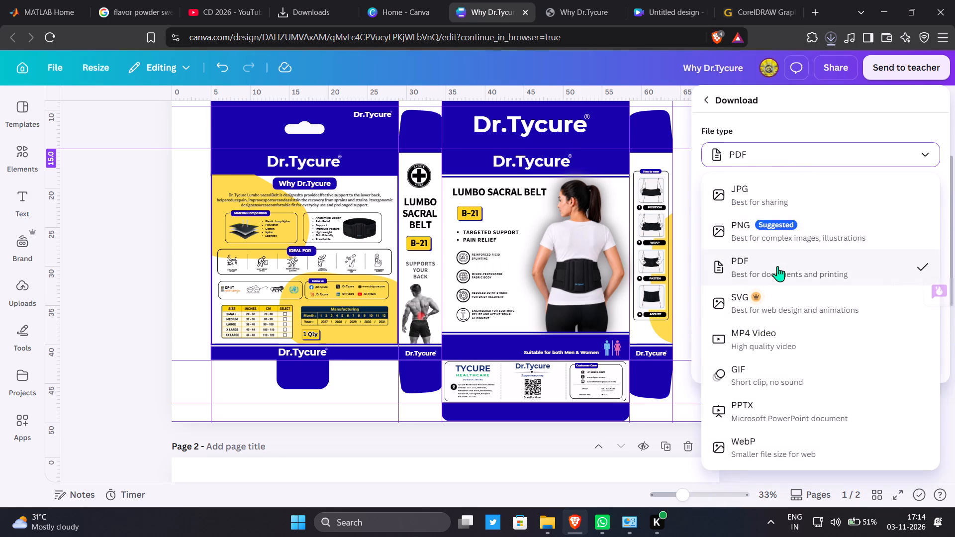
{"action": "left_click", "coordinate": [898, 205]}
{"action": "left_click", "coordinate": [869, 253]}
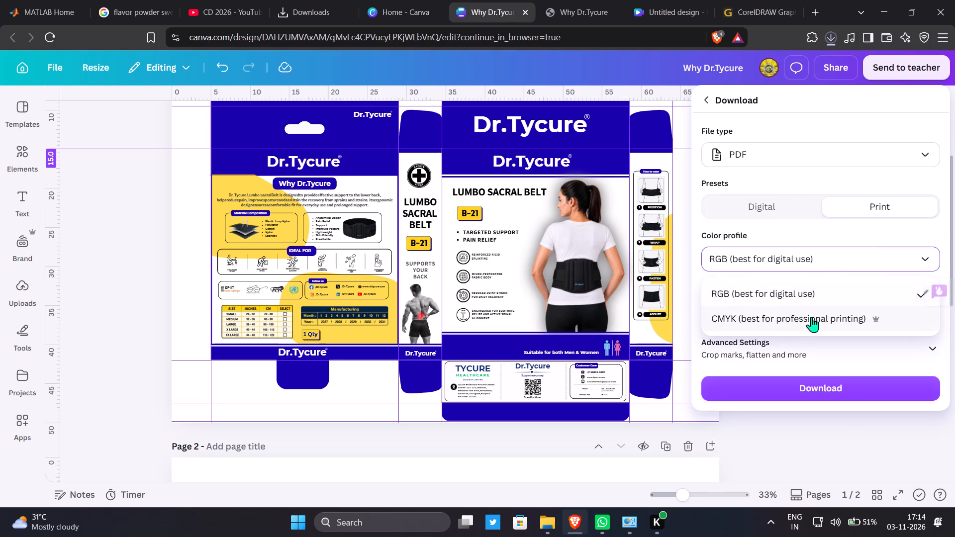
{"action": "left_click", "coordinate": [808, 319]}
{"action": "left_click", "coordinate": [823, 381]}
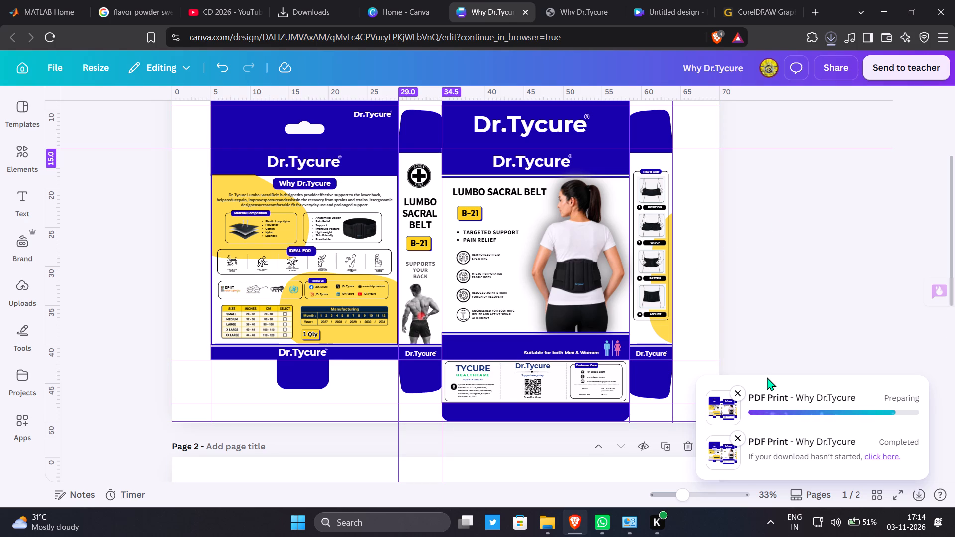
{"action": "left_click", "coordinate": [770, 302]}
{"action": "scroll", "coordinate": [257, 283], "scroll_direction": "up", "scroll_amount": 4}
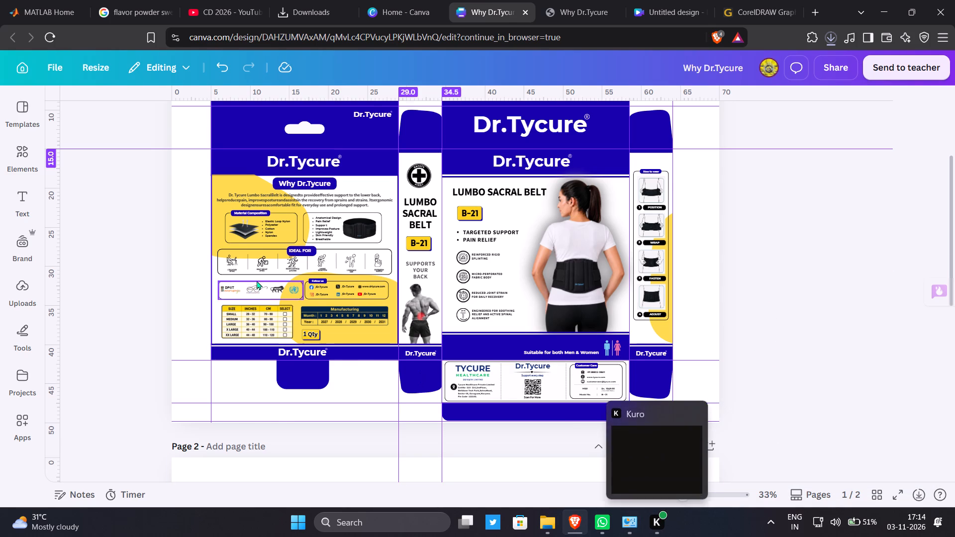
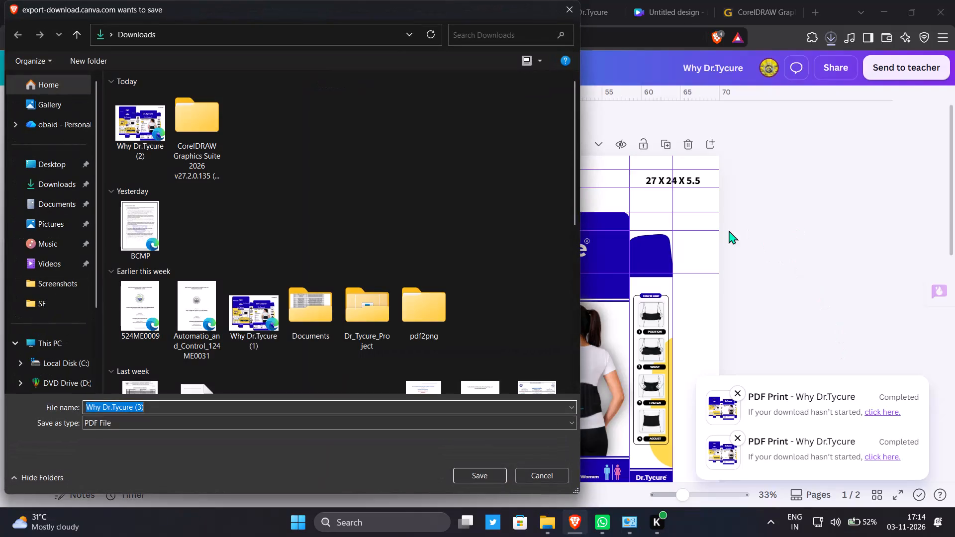
Save the CMYK print PDF to the Downloads folder as Why Dr.Tycure (3).
{"action": "left_click", "coordinate": [471, 475]}
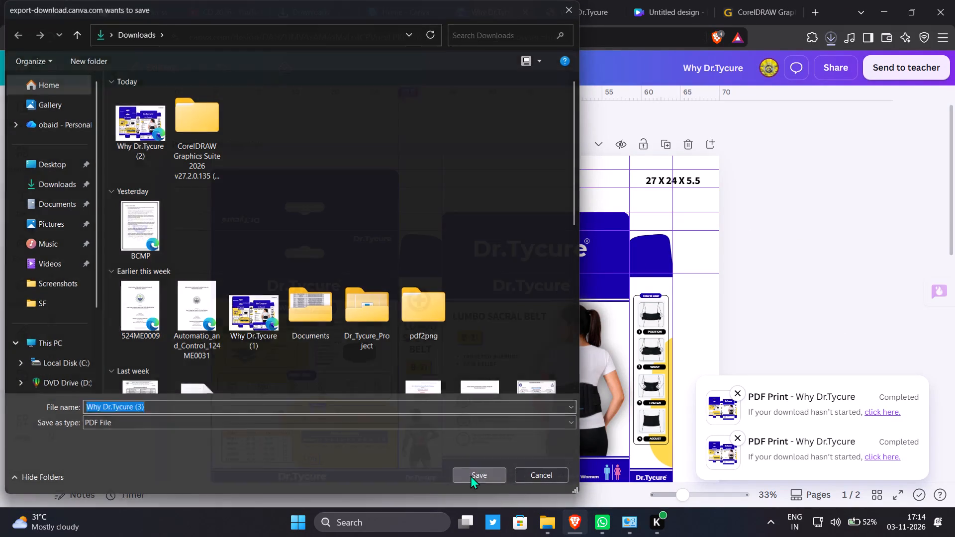
Open the downloaded Why Dr.Tycure (3) PDF and examine the colors and layout of the whole packaging artwork.
{"action": "left_click", "coordinate": [829, 34]}
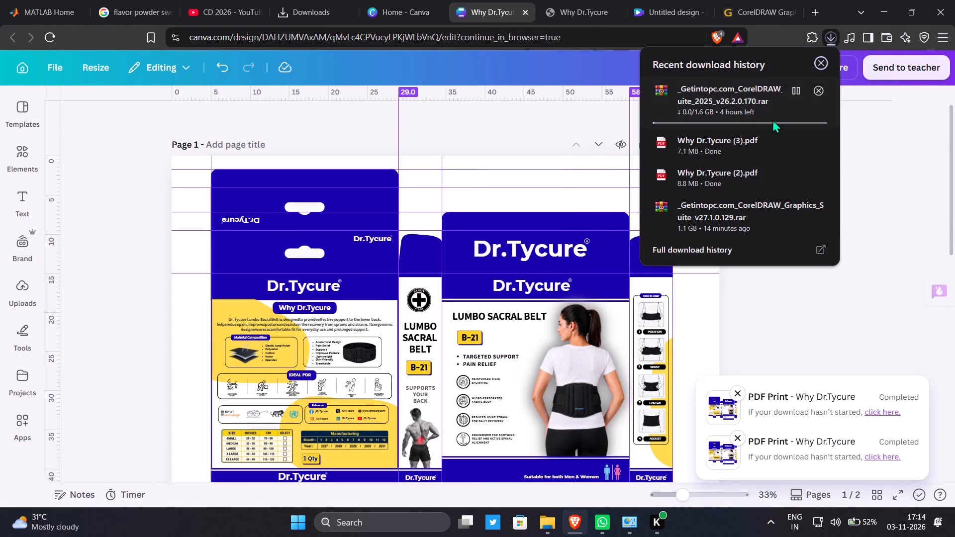
{"action": "left_click", "coordinate": [736, 147]}
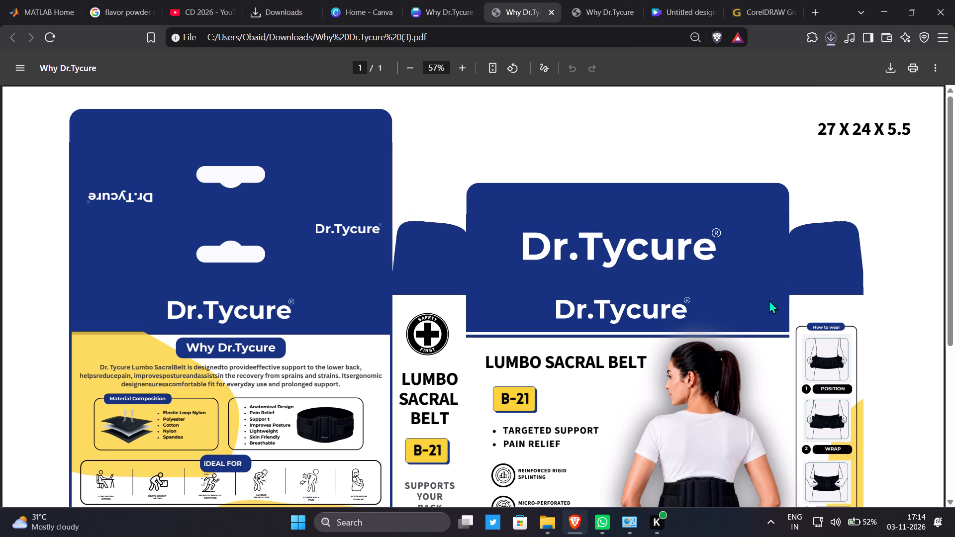
{"action": "scroll", "coordinate": [492, 294], "scroll_direction": "down", "scroll_amount": 3}
{"action": "scroll", "coordinate": [456, 314], "scroll_direction": "down", "scroll_amount": 4}
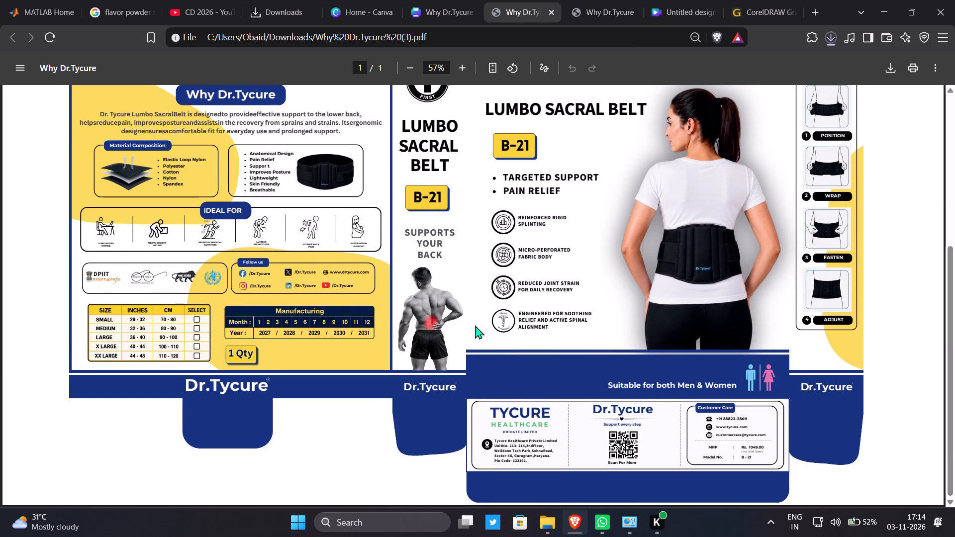
{"action": "scroll", "coordinate": [425, 370], "scroll_direction": "up", "scroll_amount": 6}
{"action": "scroll", "coordinate": [439, 310], "scroll_direction": "down", "scroll_amount": 2}
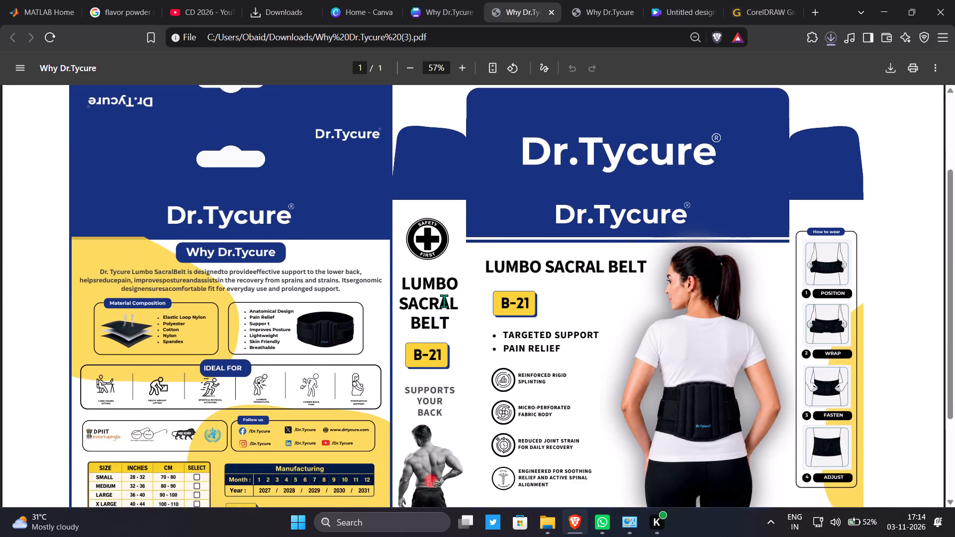
{"action": "scroll", "coordinate": [444, 301], "scroll_direction": "down", "scroll_amount": 4}
{"action": "scroll", "coordinate": [394, 299], "scroll_direction": "up", "scroll_amount": 3}
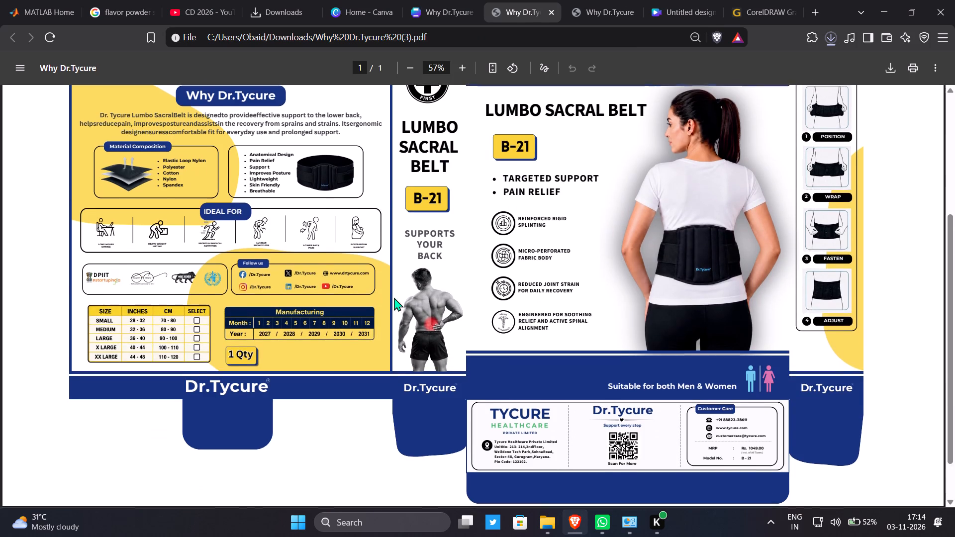
{"action": "scroll", "coordinate": [394, 297], "scroll_direction": "up", "scroll_amount": 1}
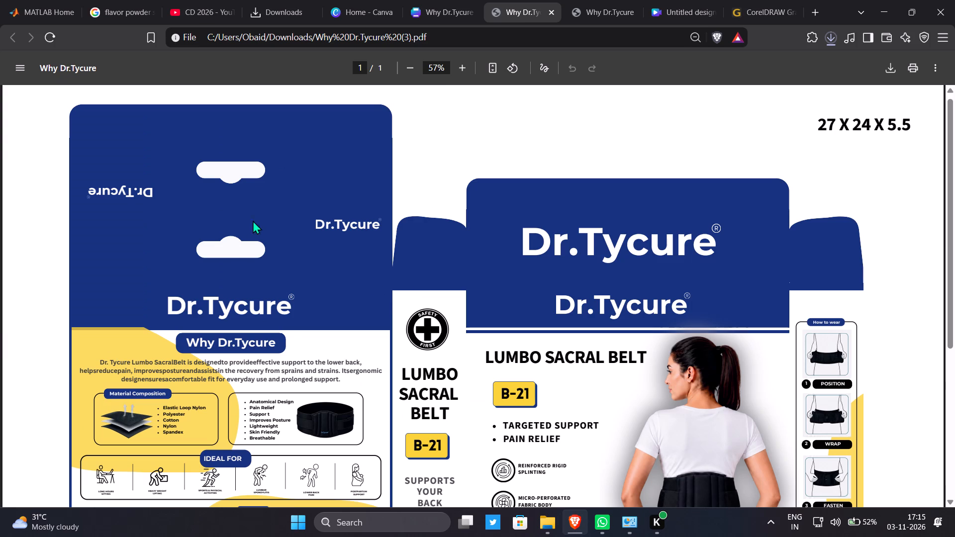
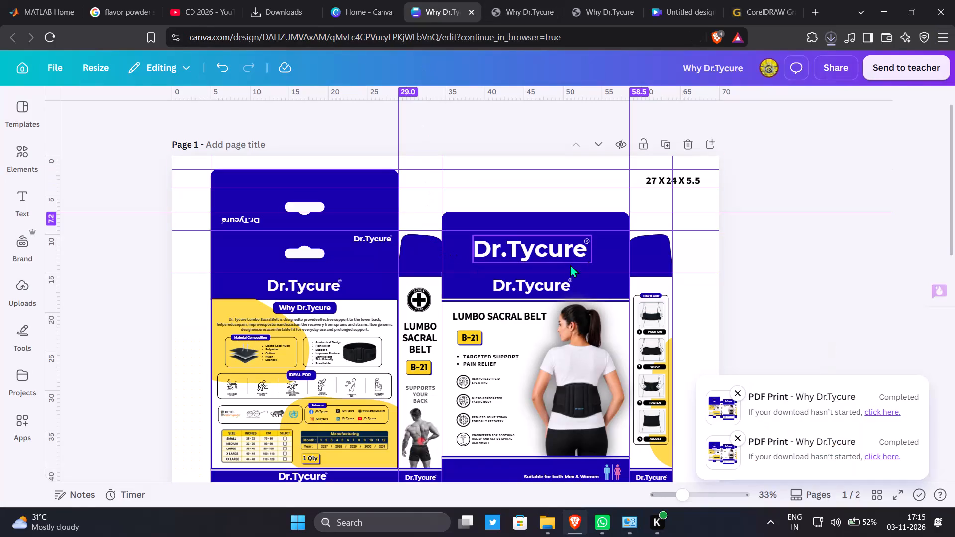
Compare the colors of the Why Dr.Tycure (3) PDF with the Why Dr.Tycure (2) PDF and the Canva design.
{"action": "left_click", "coordinate": [512, 0]}
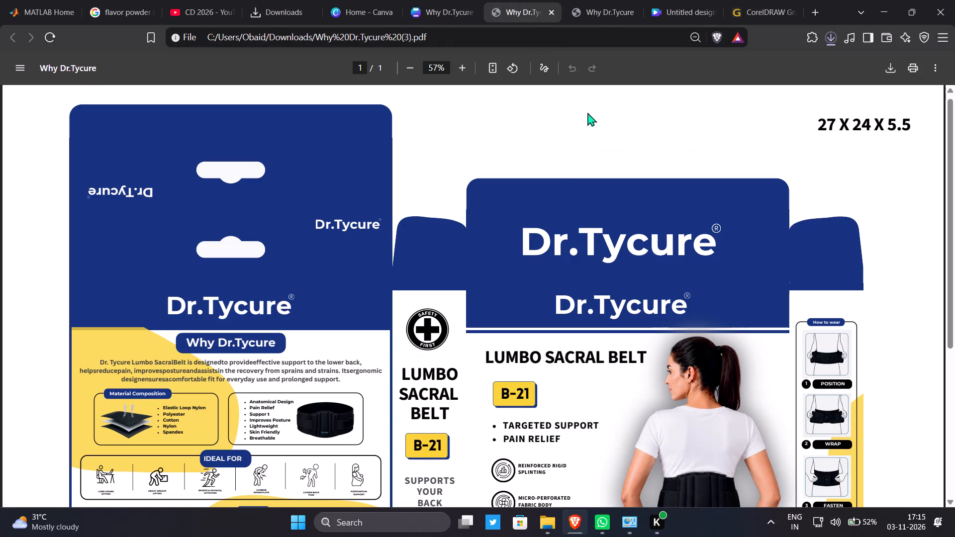
{"action": "left_click", "coordinate": [606, 11]}
{"action": "left_click", "coordinate": [525, 12]}
{"action": "left_click", "coordinate": [584, 5]}
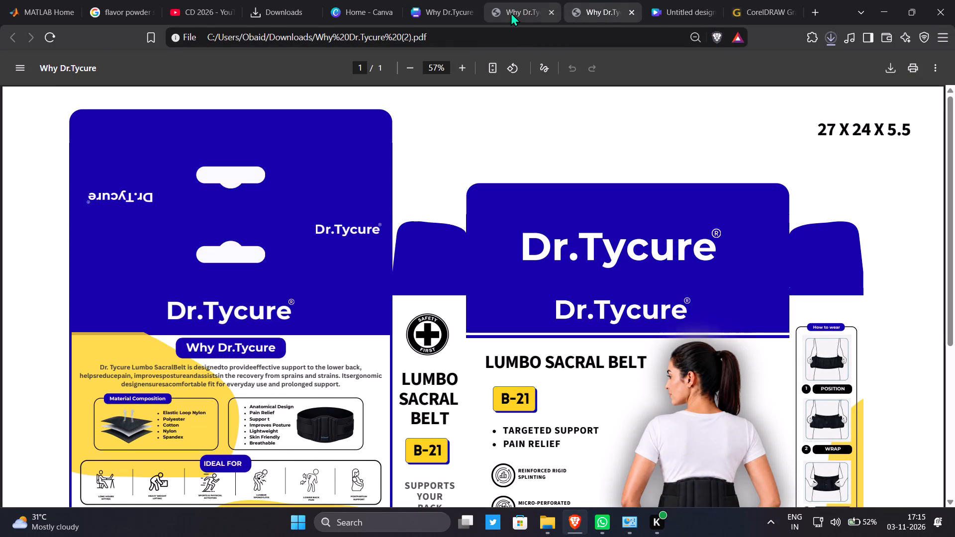
{"action": "left_click", "coordinate": [511, 12]}
{"action": "left_click", "coordinate": [576, 0]}
{"action": "left_click", "coordinate": [505, 1]}
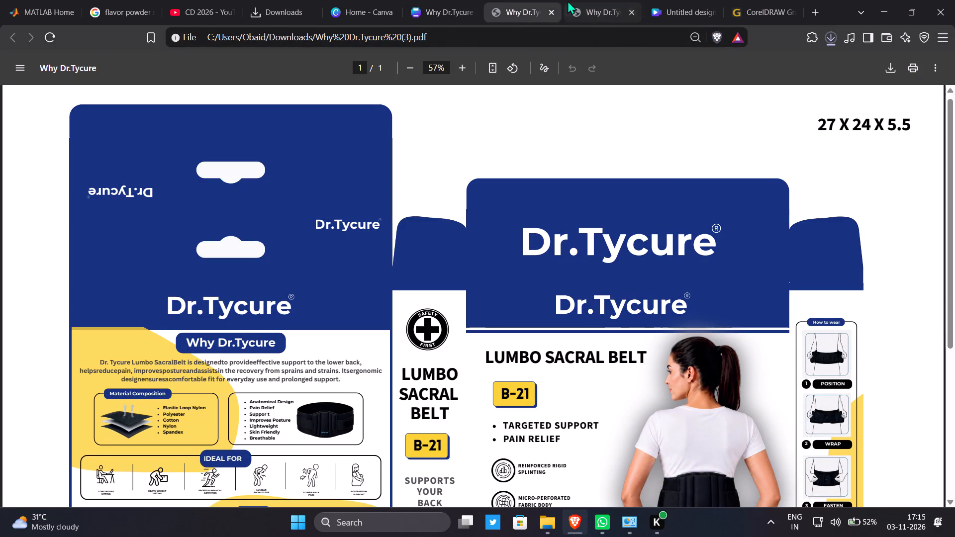
{"action": "left_click", "coordinate": [568, 0]}
{"action": "left_click", "coordinate": [489, 3]}
{"action": "left_click", "coordinate": [558, 0]}
{"action": "left_click", "coordinate": [475, 0]}
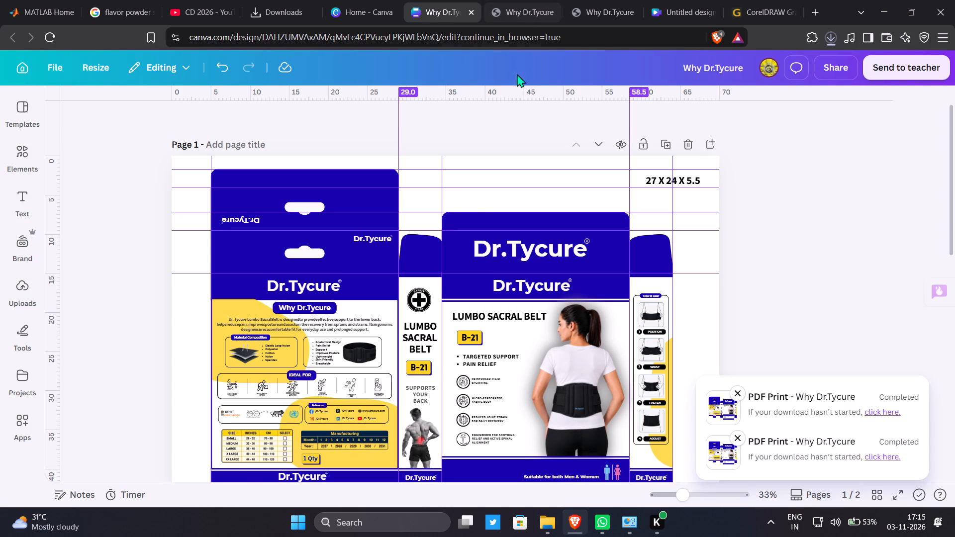
Close both downloaded Why Dr.Tycure PDF previews.
{"action": "left_click", "coordinate": [588, 10]}
{"action": "left_click", "coordinate": [549, 12]}
{"action": "left_click", "coordinate": [549, 12]}
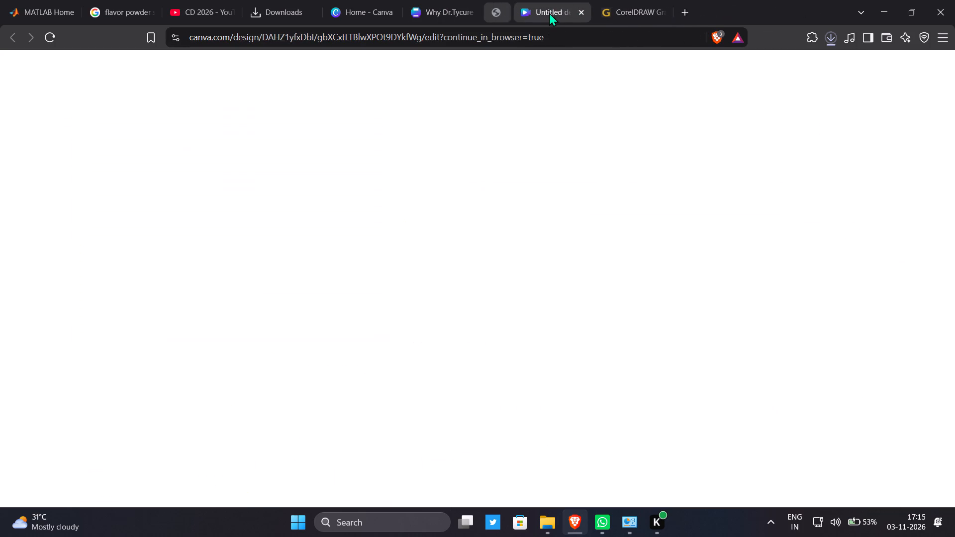
Search Google in a new browser tab for "pdf to editable cdr converter".
{"action": "left_click", "coordinate": [663, 12]}
{"action": "key", "text": "g"}
{"action": "key", "text": "Return"}
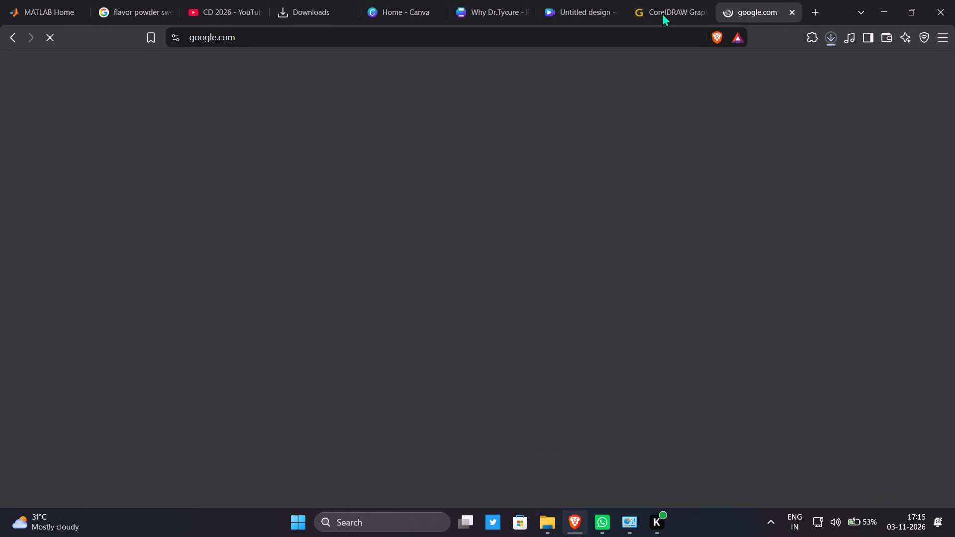
{"action": "type", "text": "pf"}
{"action": "key", "text": "BackSpace"}
{"action": "type", "text": "df to editable"}
{"action": "key", "text": "space"}
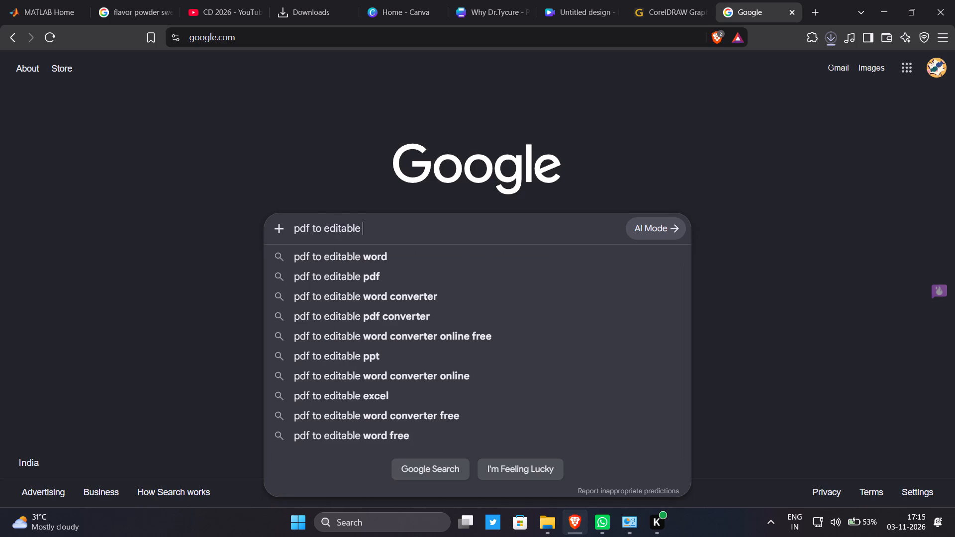
{"action": "type", "text": "cdr"}
{"action": "key", "text": "space"}
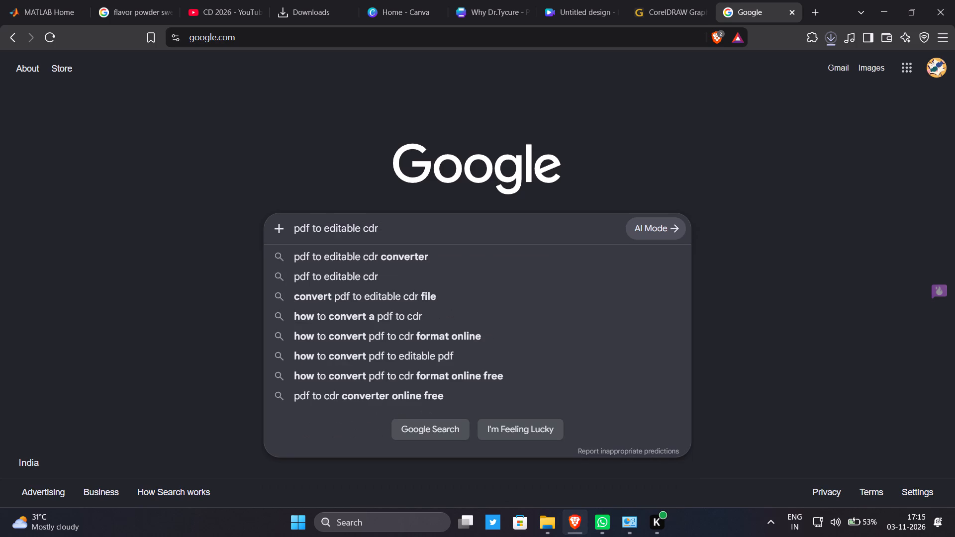
{"action": "key", "text": "Down"}
{"action": "key", "text": "Return"}
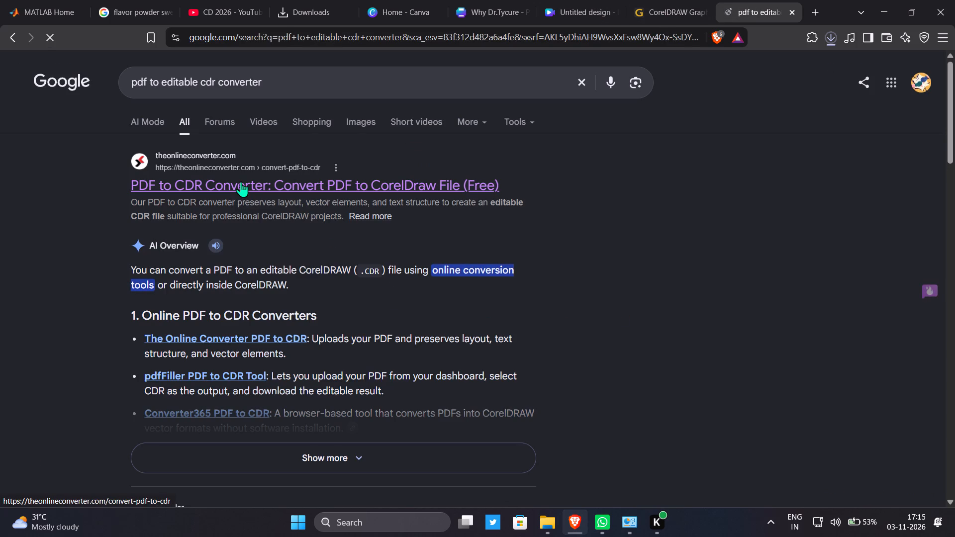
Review the search results and open the theonlineconverter.com PDF to CDR converter in a separate tab.
{"action": "scroll", "coordinate": [254, 194], "scroll_direction": "down", "scroll_amount": 5}
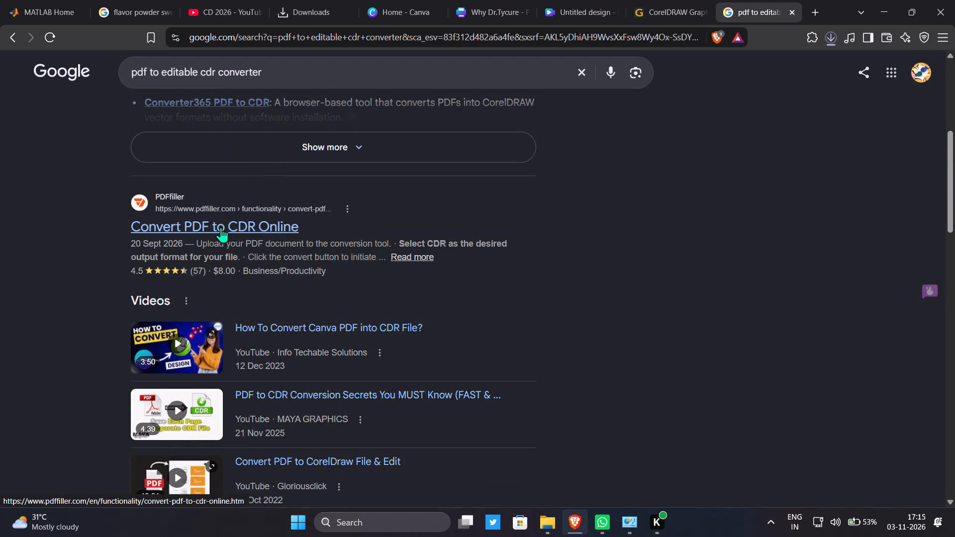
{"action": "scroll", "coordinate": [225, 256], "scroll_direction": "down", "scroll_amount": 6}
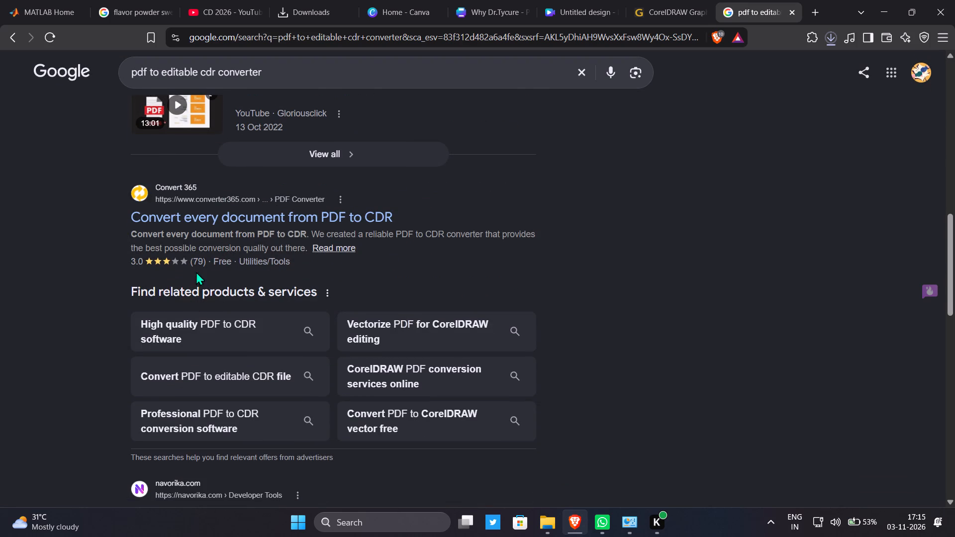
{"action": "scroll", "coordinate": [253, 288], "scroll_direction": "down", "scroll_amount": 4}
{"action": "scroll", "coordinate": [266, 298], "scroll_direction": "up", "scroll_amount": 19}
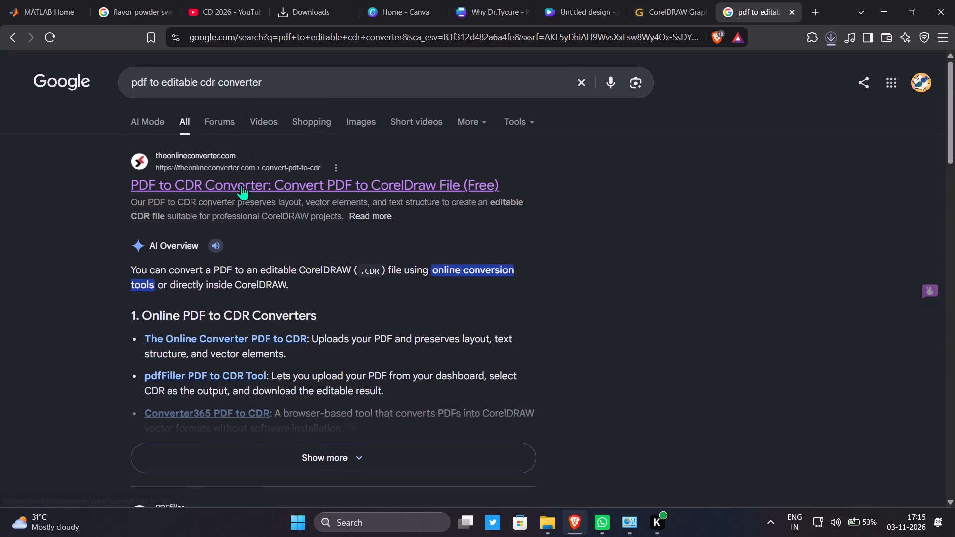
{"action": "right_click", "coordinate": [259, 165]}
{"action": "left_click", "coordinate": [301, 177]}
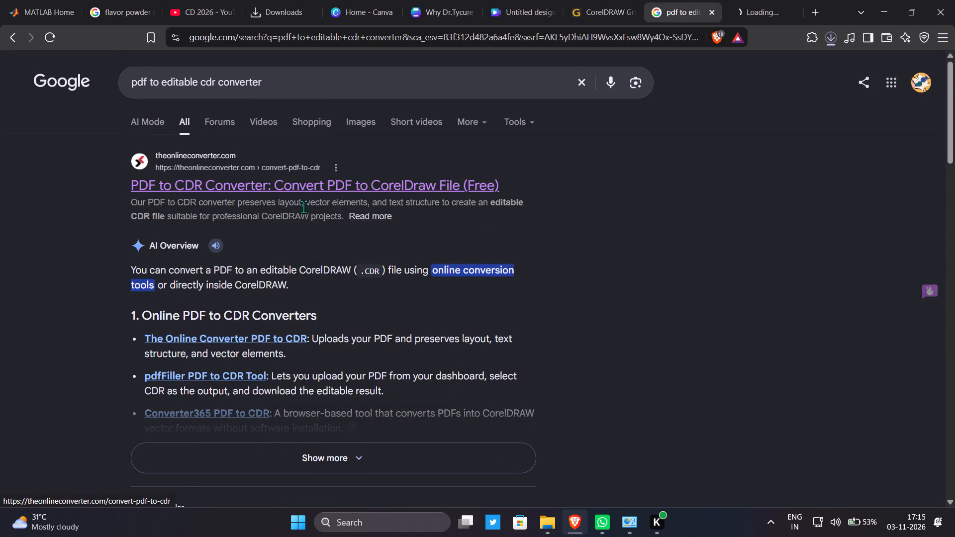
{"action": "left_click", "coordinate": [762, 0]}
Upload the Why Dr.Tycure (2) PDF from Downloads to the converter and convert it to CDR.
{"action": "left_click", "coordinate": [437, 310]}
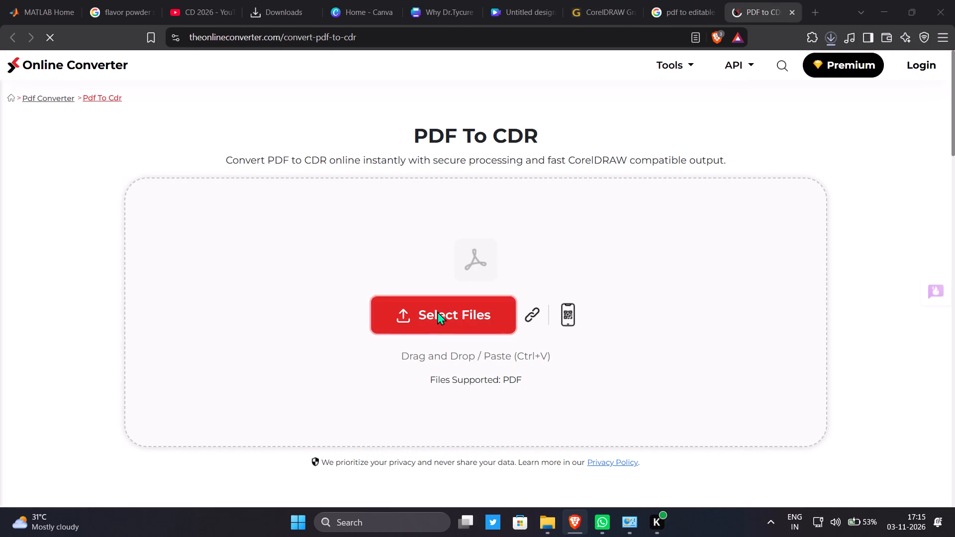
{"action": "double_click", "coordinate": [201, 144]}
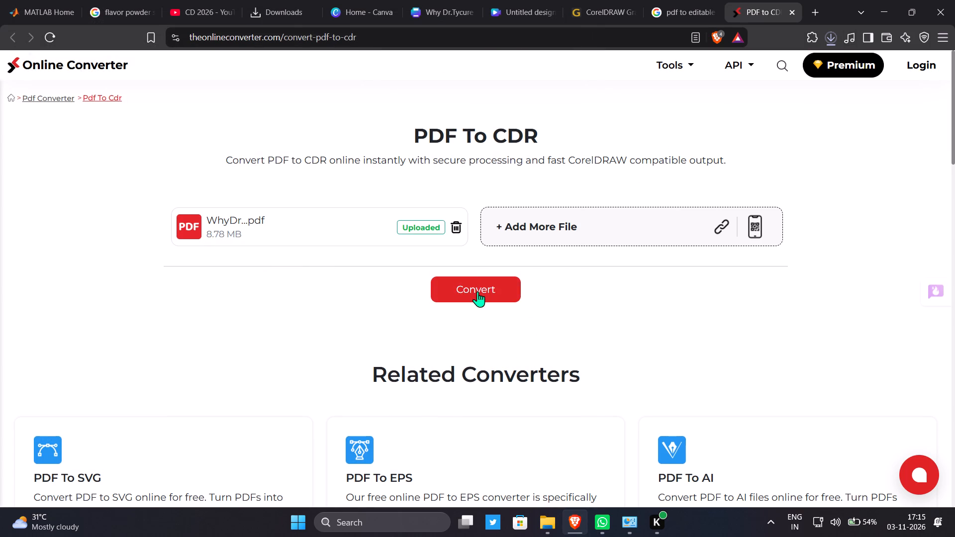
{"action": "left_click", "coordinate": [477, 291]}
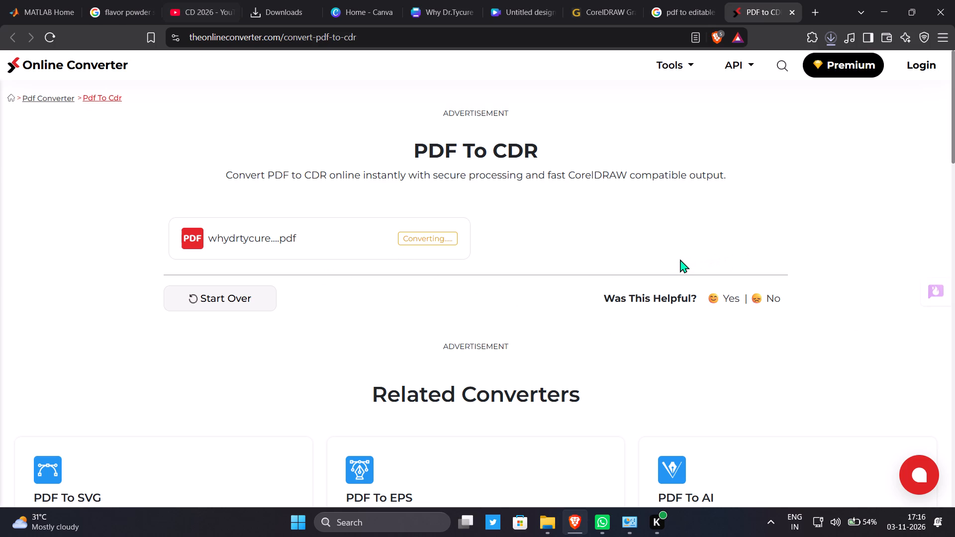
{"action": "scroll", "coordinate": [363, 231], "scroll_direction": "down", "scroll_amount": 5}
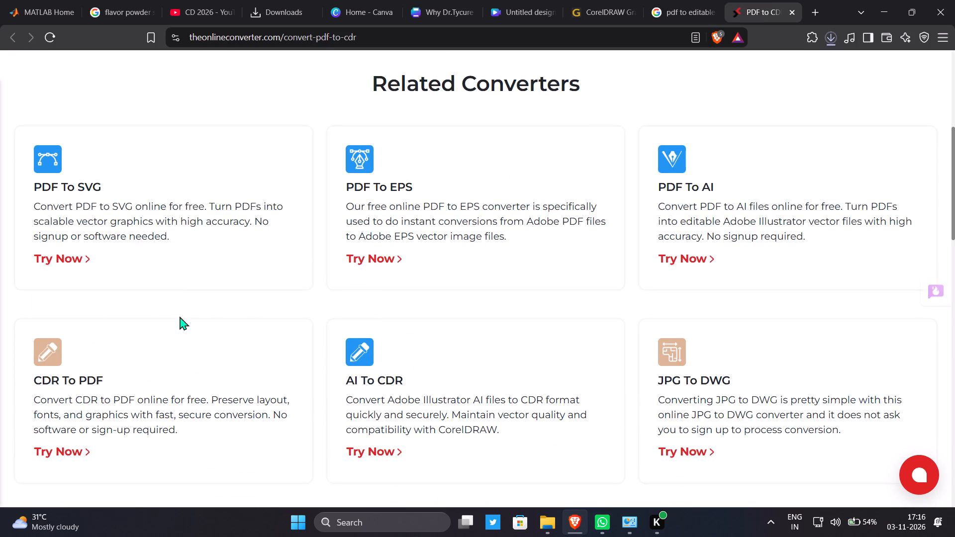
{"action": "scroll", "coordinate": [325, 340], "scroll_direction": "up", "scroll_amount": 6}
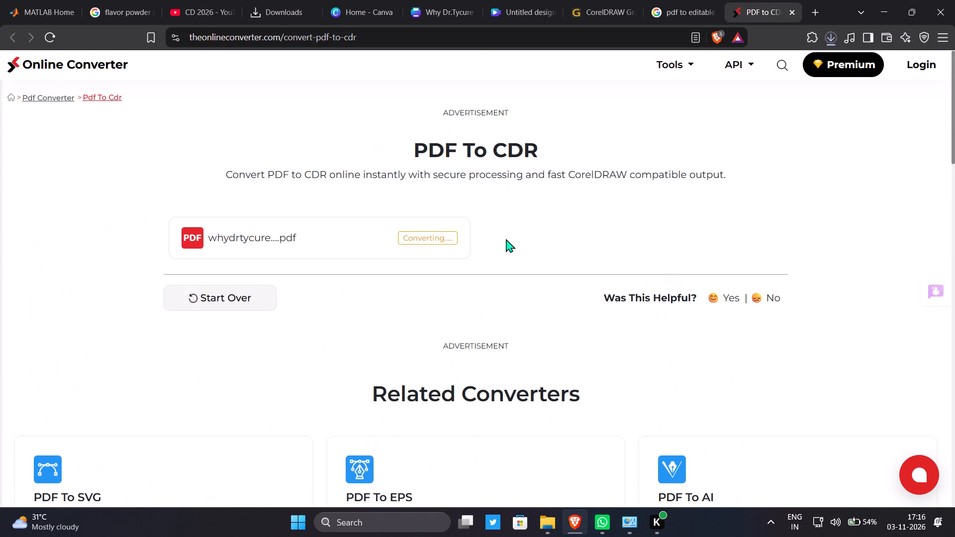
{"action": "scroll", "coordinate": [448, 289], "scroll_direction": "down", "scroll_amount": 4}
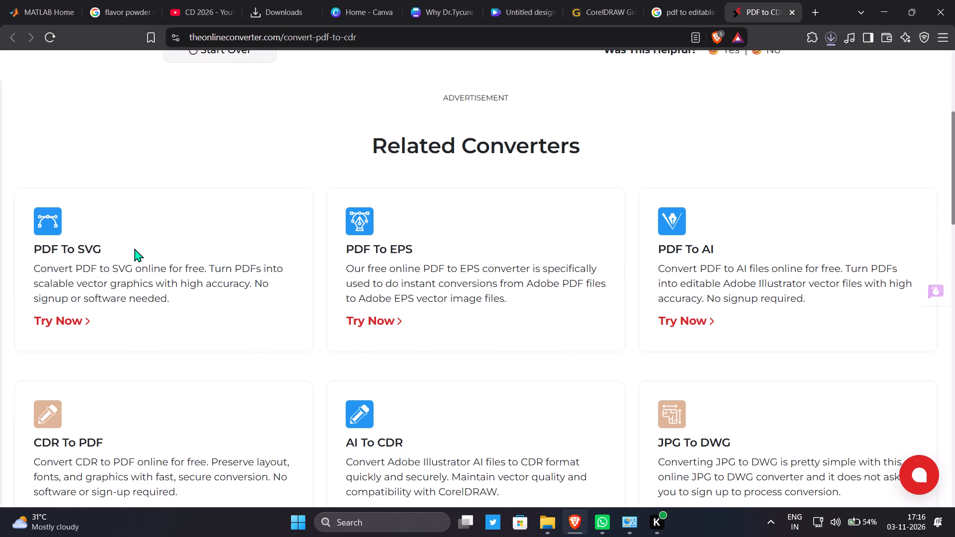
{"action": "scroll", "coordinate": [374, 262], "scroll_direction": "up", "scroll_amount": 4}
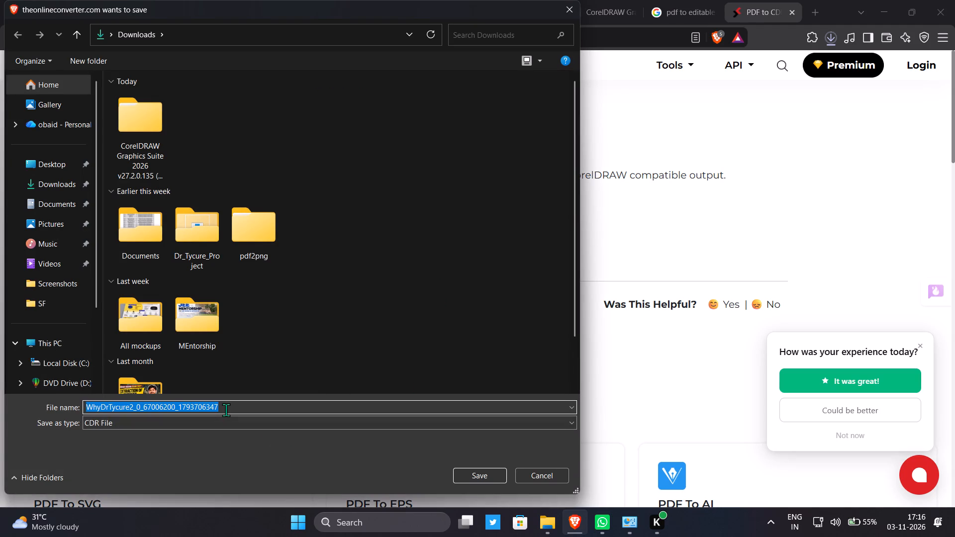
Save the converted CDR file to the Downloads folder as LSB_DT1 and check it in the recent downloads.
{"action": "type", "text": "LS"}
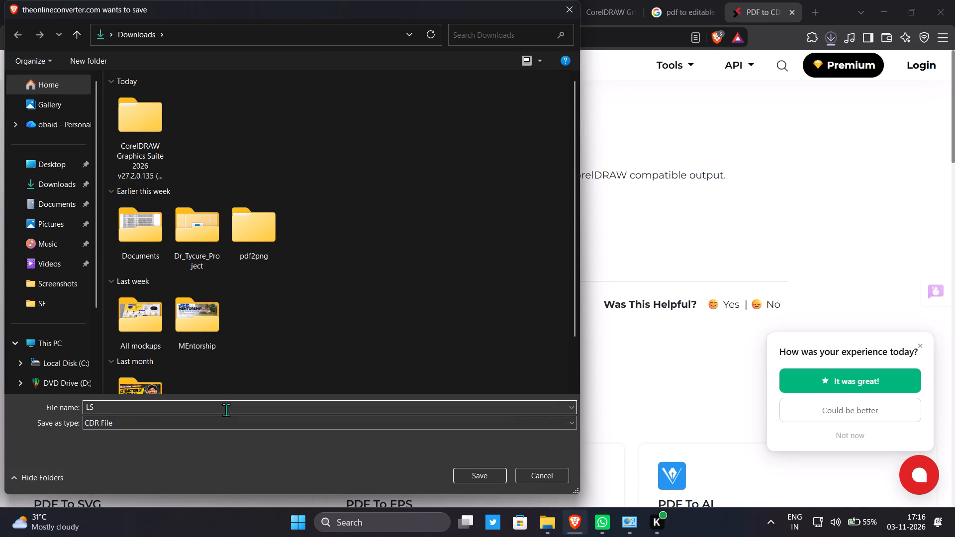
{"action": "type", "text": "B_"}
{"action": "type", "text": "DT"}
{"action": "key", "text": "1"}
{"action": "key", "text": "Return"}
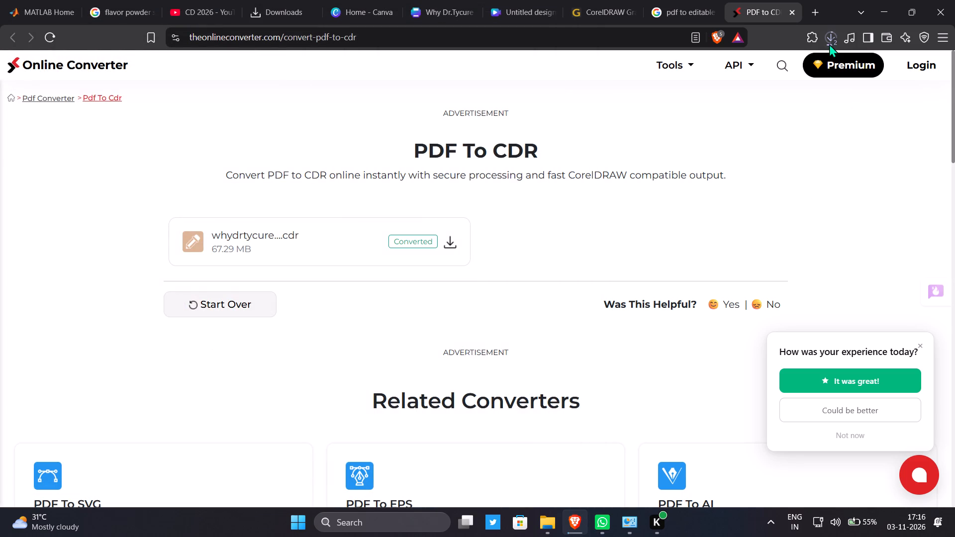
{"action": "left_click", "coordinate": [830, 41]}
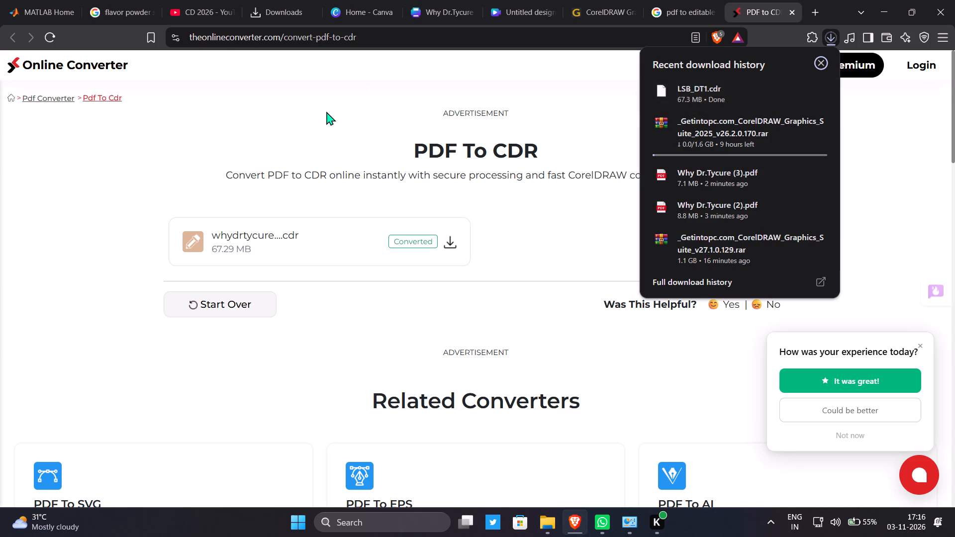
{"action": "left_click", "coordinate": [314, 116]}
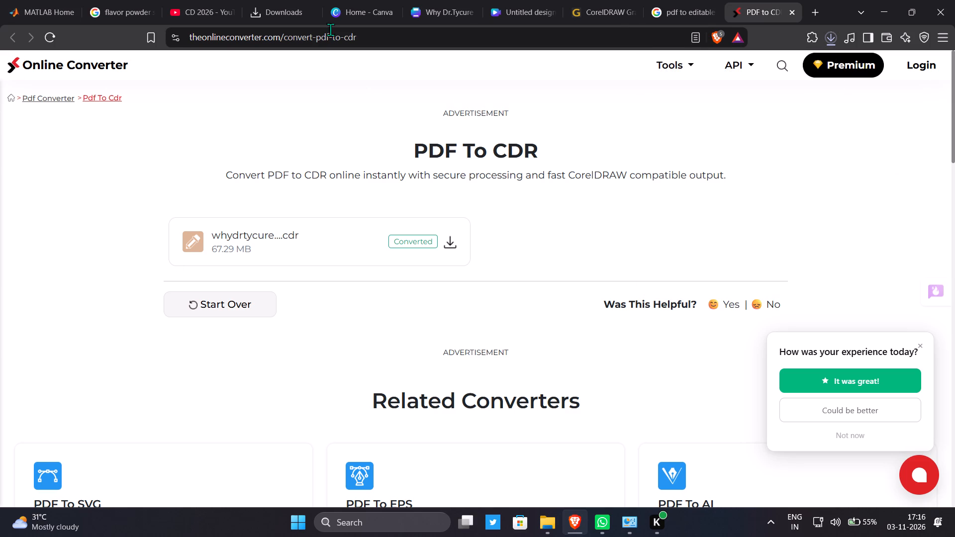
Open the PDF to CDR converter from the Google results tab and convert the Why Dr.Tycure (3) PDF to CDR.
{"action": "left_click", "coordinate": [711, 0]}
{"action": "left_click", "coordinate": [253, 178]}
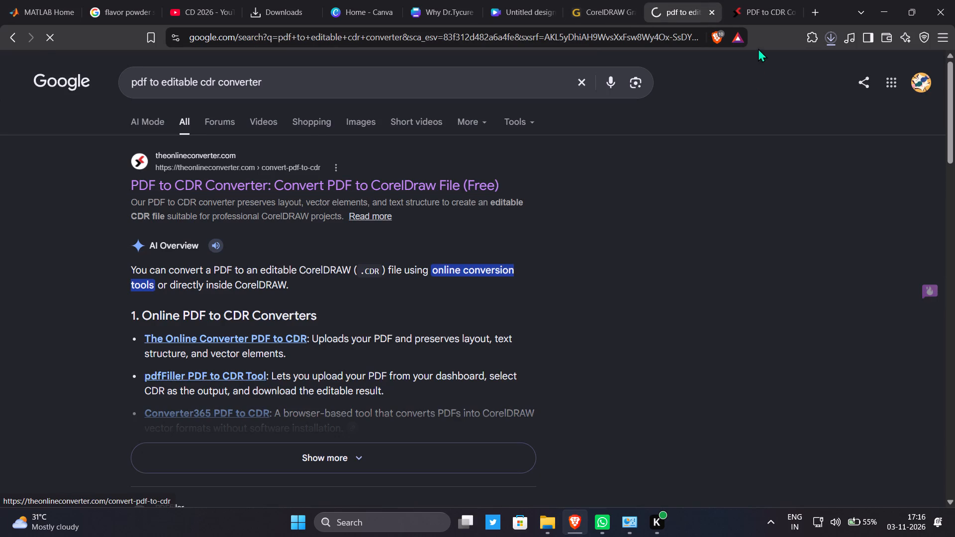
{"action": "left_click", "coordinate": [427, 317]}
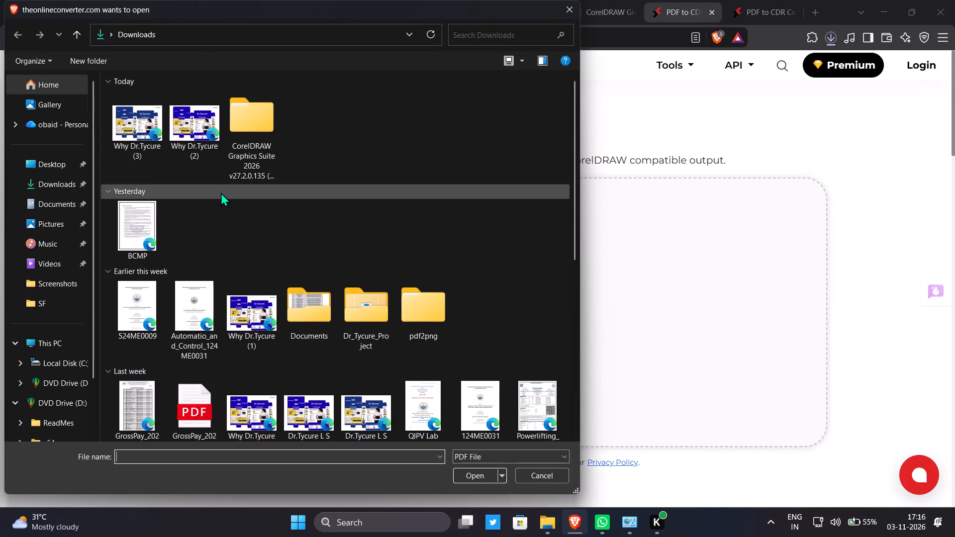
{"action": "triple_click", "coordinate": [135, 130]}
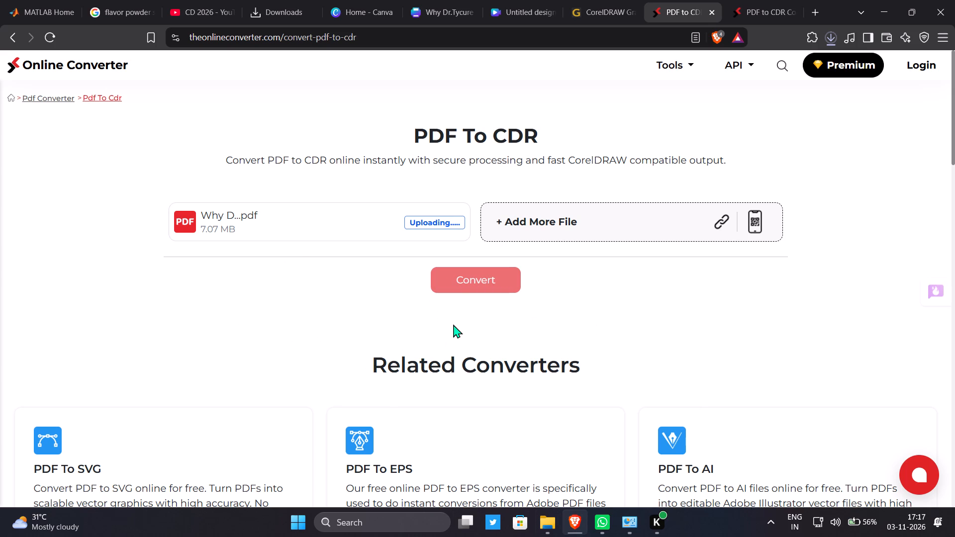
{"action": "left_click", "coordinate": [374, 306]}
{"action": "left_click", "coordinate": [488, 299]}
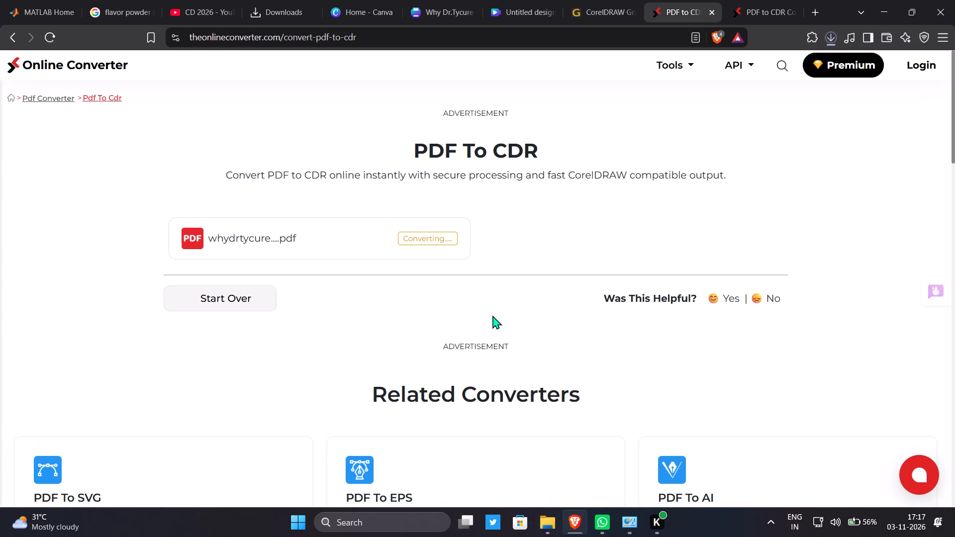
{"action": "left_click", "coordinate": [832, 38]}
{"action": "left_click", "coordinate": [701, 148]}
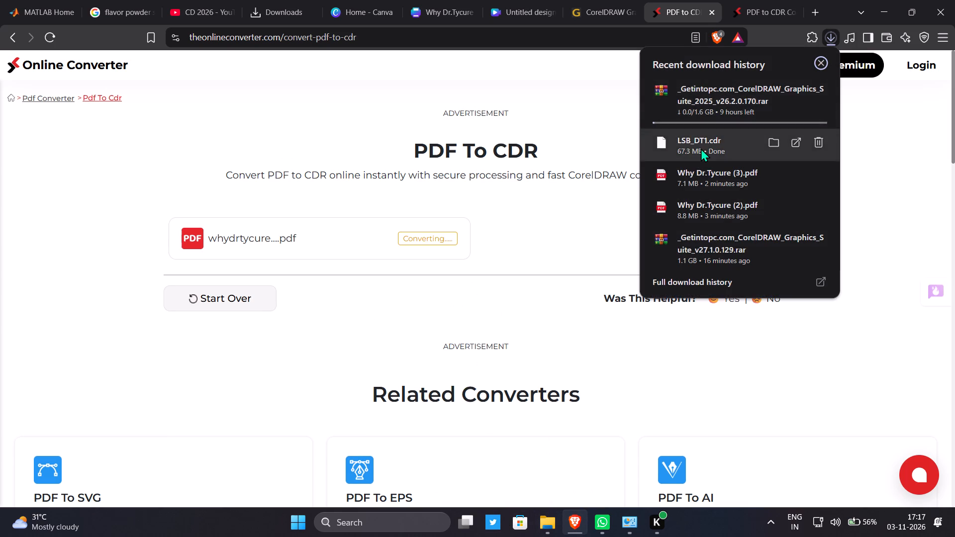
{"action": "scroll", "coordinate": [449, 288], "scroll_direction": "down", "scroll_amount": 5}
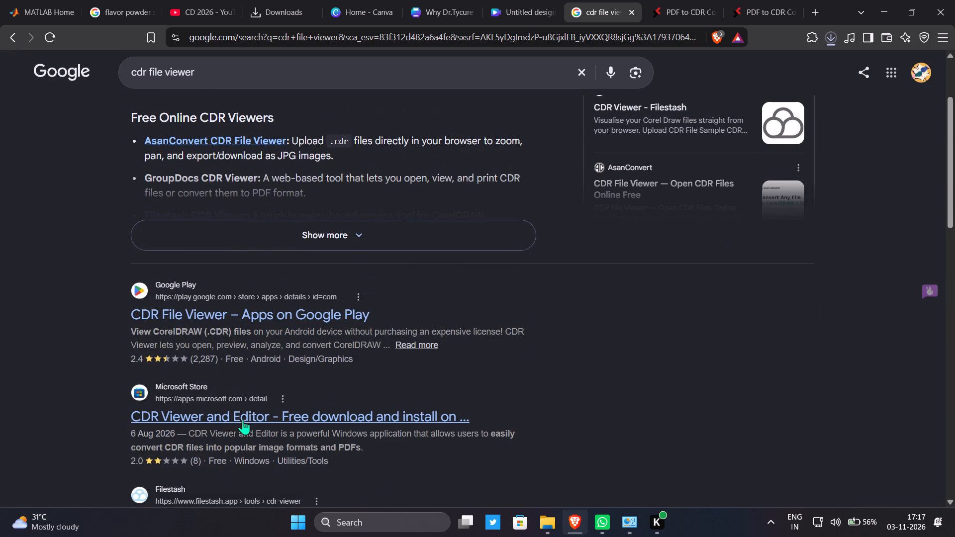
{"action": "scroll", "coordinate": [243, 419], "scroll_direction": "down", "scroll_amount": 3}
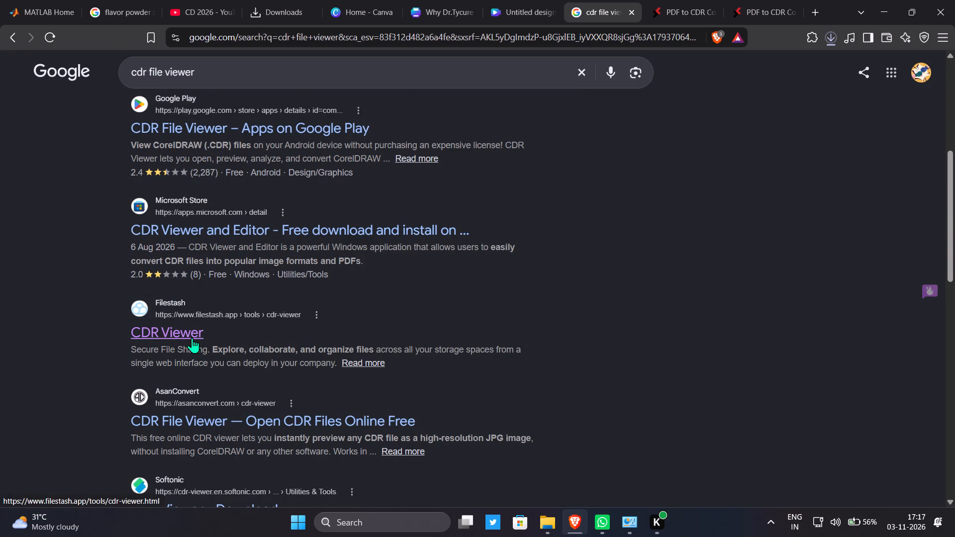
{"action": "right_click", "coordinate": [192, 337]}
{"action": "left_click", "coordinate": [265, 122]}
{"action": "left_click", "coordinate": [618, 0]}
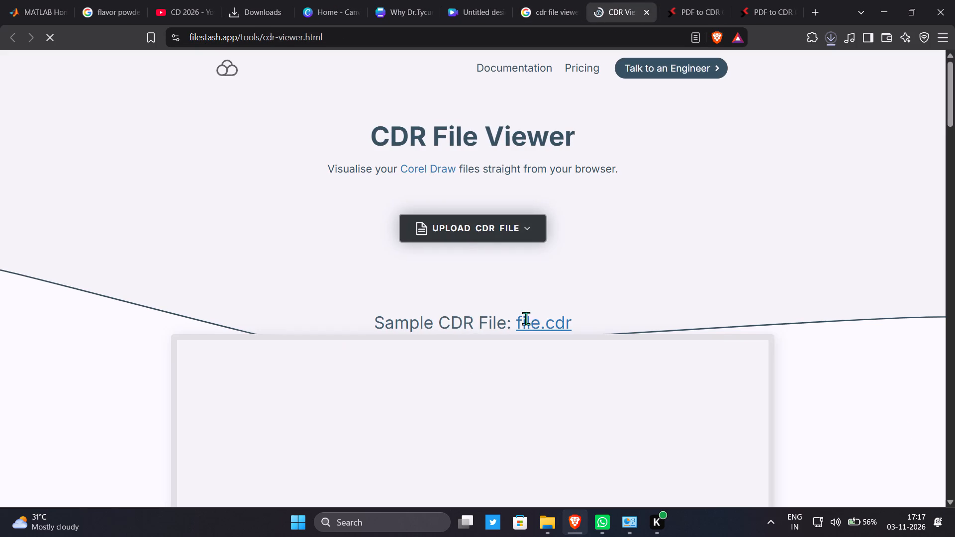
Upload LSB_DT1.cdr from the Downloads folder to the Filestash CDR File Viewer and check its preview.
{"action": "left_click", "coordinate": [464, 224]}
{"action": "double_click", "coordinate": [140, 124]}
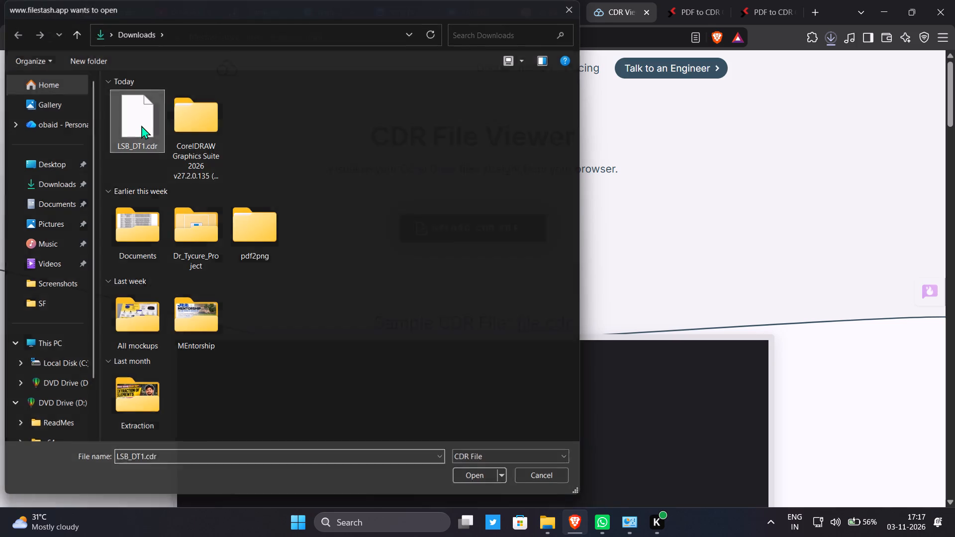
{"action": "scroll", "coordinate": [472, 264], "scroll_direction": "down", "scroll_amount": 2}
{"action": "scroll", "coordinate": [837, 299], "scroll_direction": "down", "scroll_amount": 2}
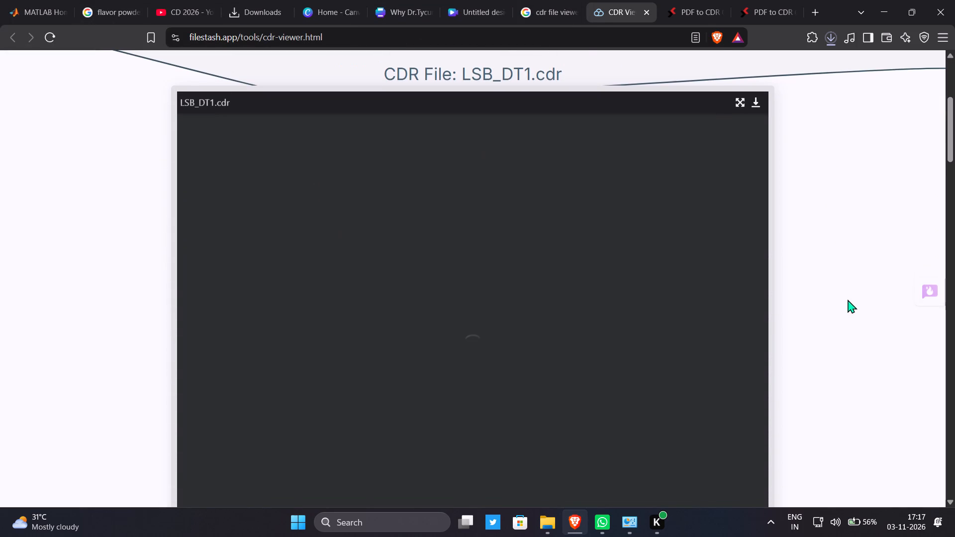
{"action": "scroll", "coordinate": [739, 341], "scroll_direction": "down", "scroll_amount": 2}
{"action": "scroll", "coordinate": [841, 346], "scroll_direction": "down", "scroll_amount": 2}
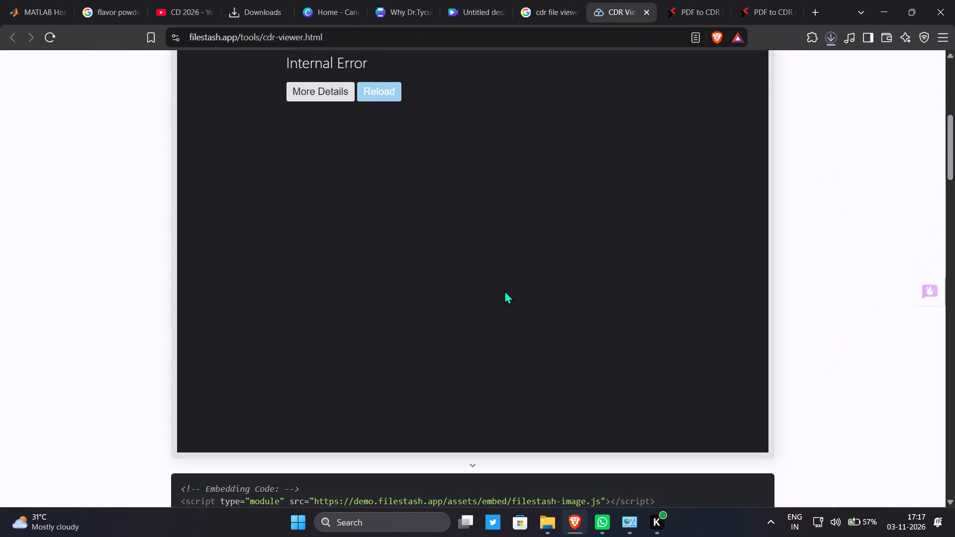
{"action": "scroll", "coordinate": [826, 350], "scroll_direction": "up", "scroll_amount": 2}
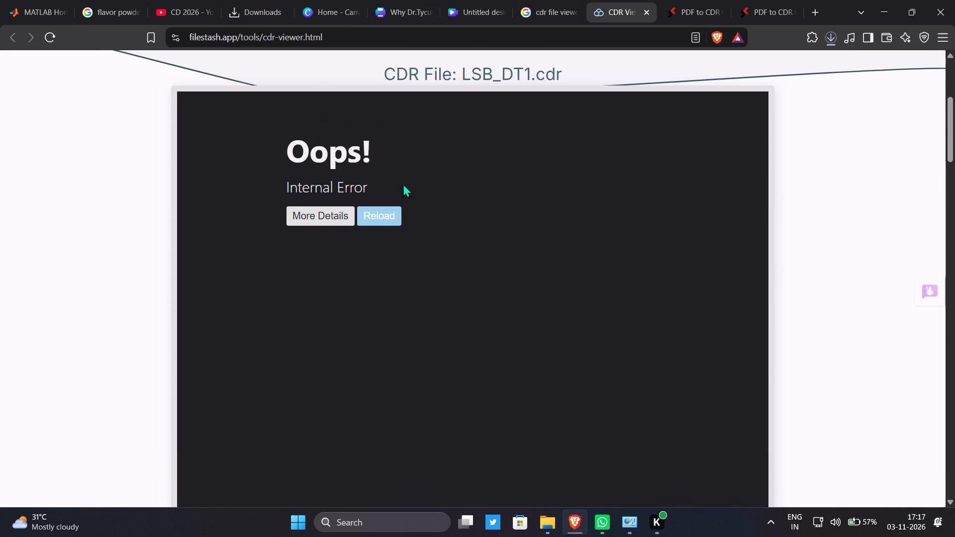
Reload the Filestash preview of the CDR file and look through the artwork it displays.
{"action": "left_click", "coordinate": [378, 216]}
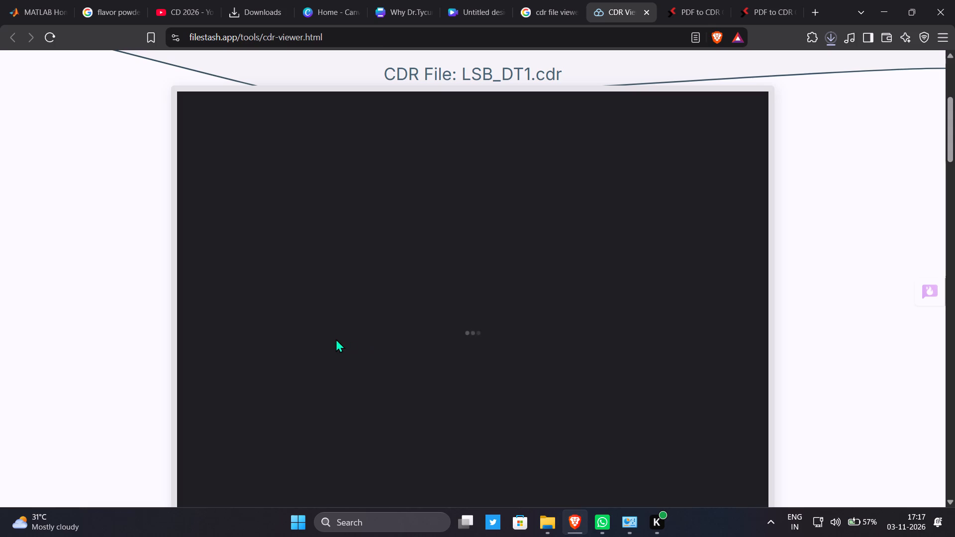
{"action": "scroll", "coordinate": [345, 289], "scroll_direction": "down", "scroll_amount": 2}
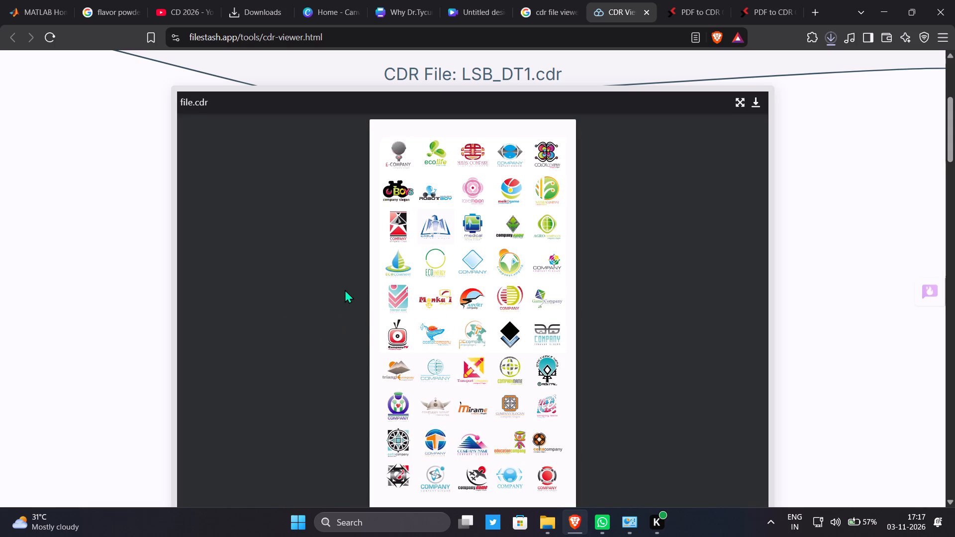
{"action": "scroll", "coordinate": [345, 289], "scroll_direction": "down", "scroll_amount": 1}
{"action": "left_click", "coordinate": [430, 336]}
{"action": "scroll", "coordinate": [421, 339], "scroll_direction": "up", "scroll_amount": 6, "text": "ctrl"}
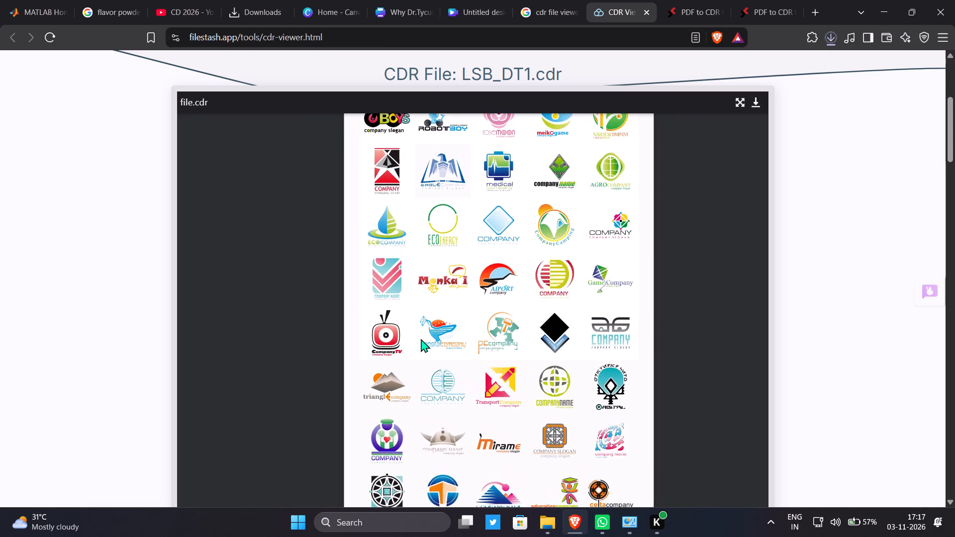
{"action": "scroll", "coordinate": [421, 339], "scroll_direction": "up", "scroll_amount": 5, "text": "ctrl"}
{"action": "left_click_drag", "start_coordinate": [425, 292], "coordinate": [468, 511]}
{"action": "scroll", "coordinate": [418, 298], "scroll_direction": "down", "scroll_amount": 6, "text": "ctrl"}
{"action": "scroll", "coordinate": [787, 288], "scroll_direction": "down", "scroll_amount": 4}
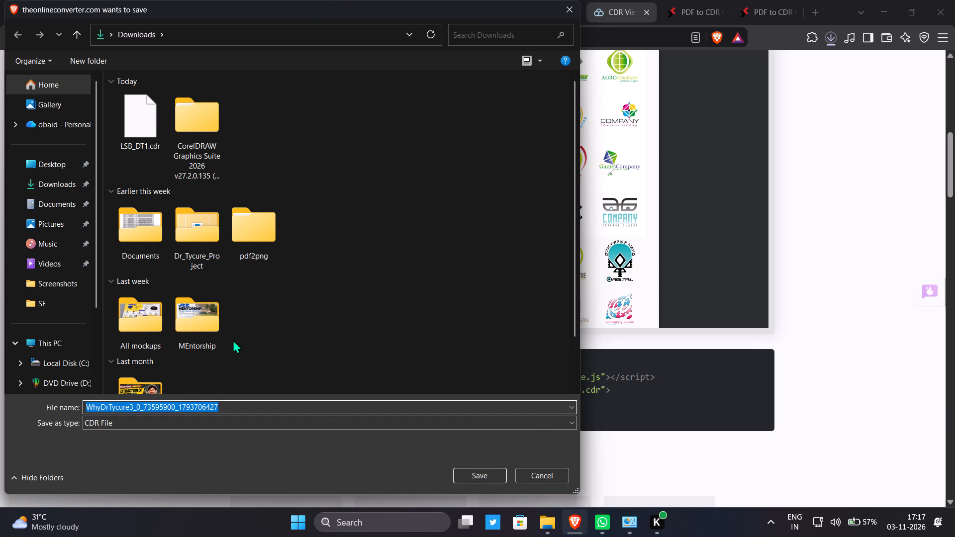
Save the second converted CDR file to the Downloads folder as LSB_DT12cdr and check it in the recent downloads.
{"action": "type", "text": "LSB"}
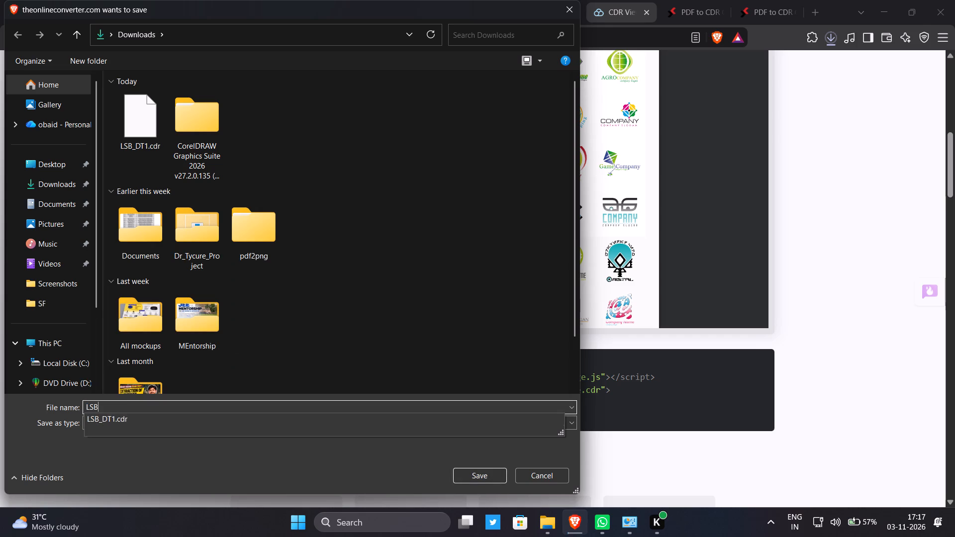
{"action": "key", "text": "Down"}
{"action": "key", "text": "Left"}
{"action": "key", "text": "Left"}
{"action": "key", "text": "Left"}
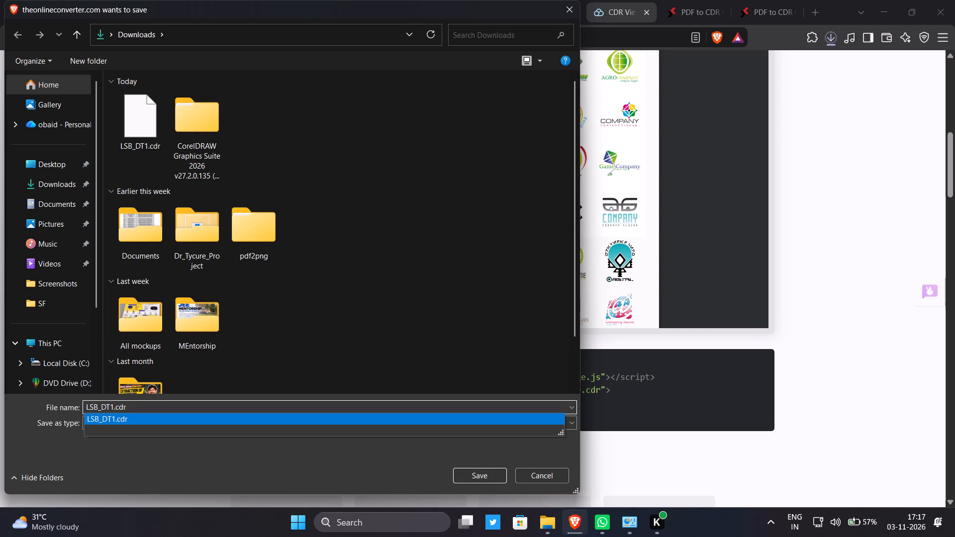
{"action": "key", "text": "BackSpace"}
{"action": "key", "text": "2"}
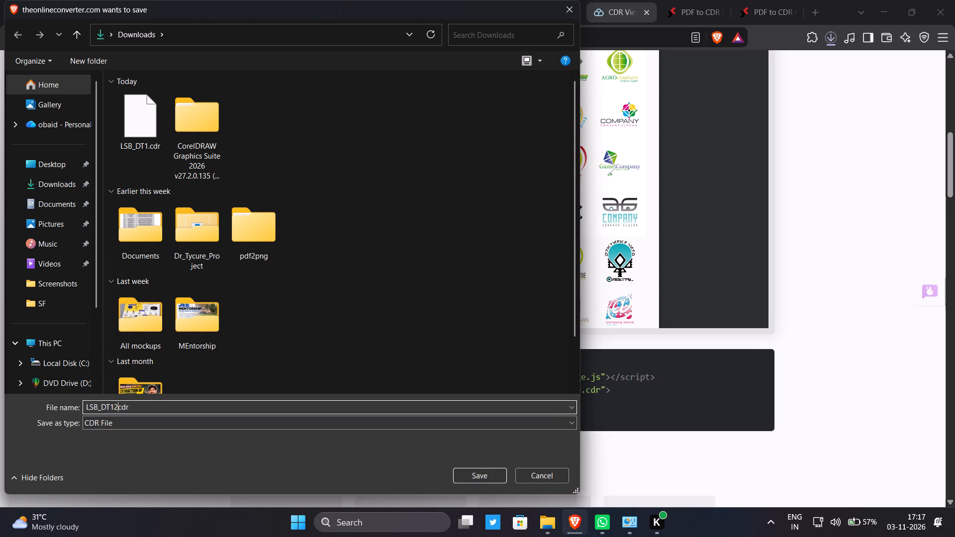
{"action": "key", "text": "Return"}
{"action": "left_click", "coordinate": [833, 42]}
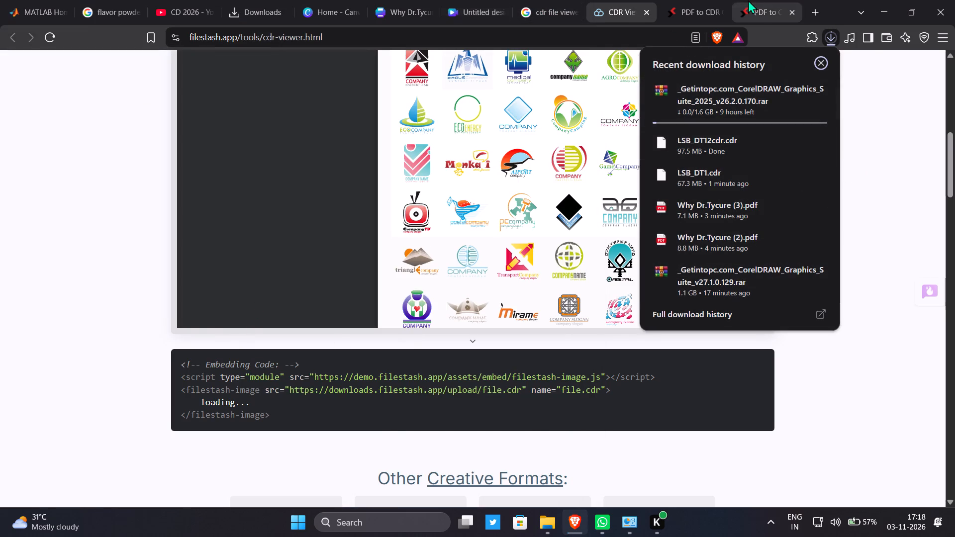
Check the finished PDF to CDR conversion and open AsanConvert's CDR File Viewer from the Google results.
{"action": "left_click", "coordinate": [691, 0]}
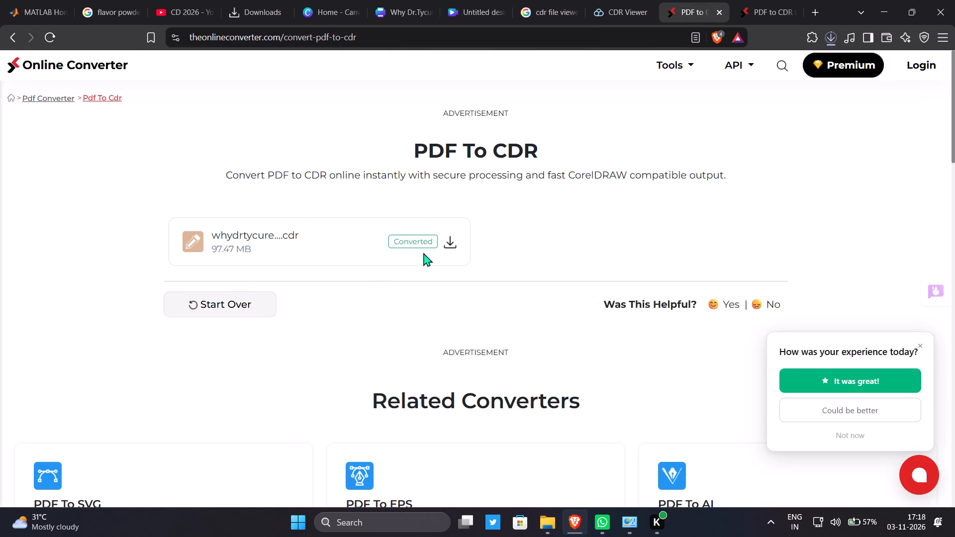
{"action": "left_click", "coordinate": [741, 228]}
{"action": "left_click", "coordinate": [615, 9]}
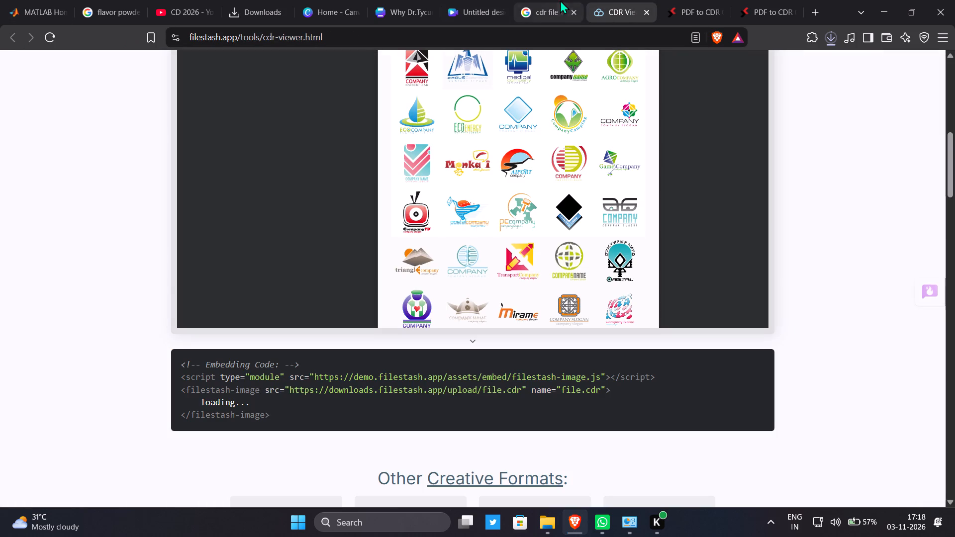
{"action": "left_click", "coordinate": [557, 5]}
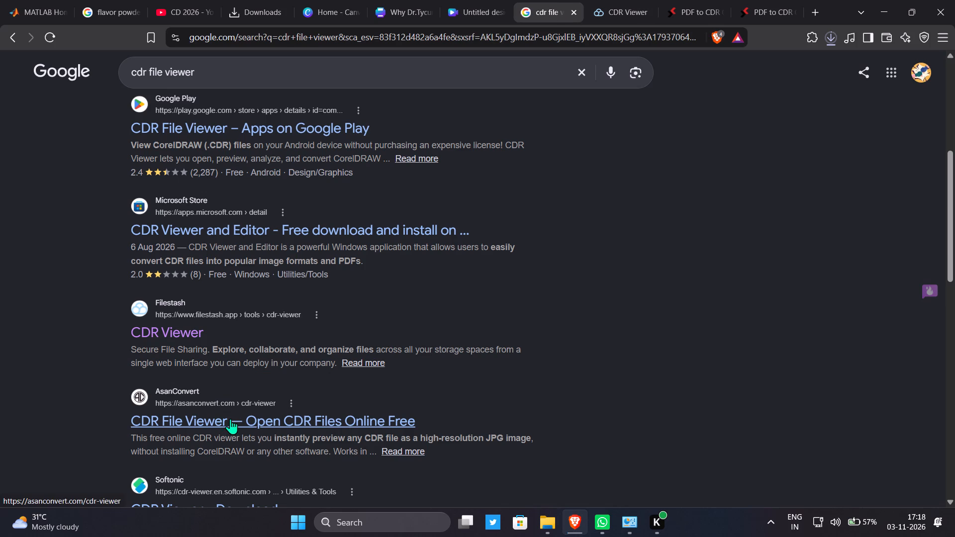
{"action": "left_click", "coordinate": [232, 417]}
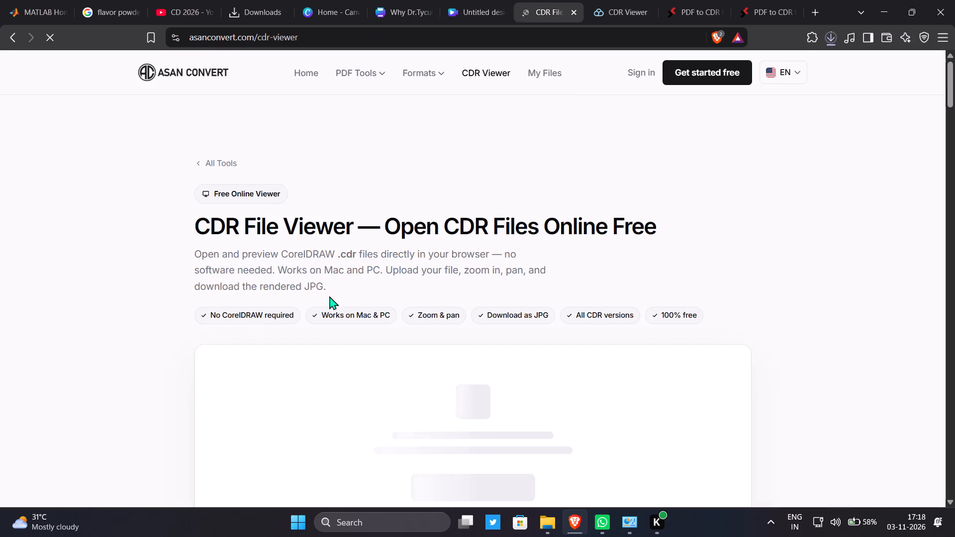
Upload LSB_DT1.cdr from the Downloads folder to the AsanConvert CDR File Viewer, continuing without disabling the ad blocker.
{"action": "scroll", "coordinate": [418, 286], "scroll_direction": "down", "scroll_amount": 3}
{"action": "left_click", "coordinate": [494, 281]}
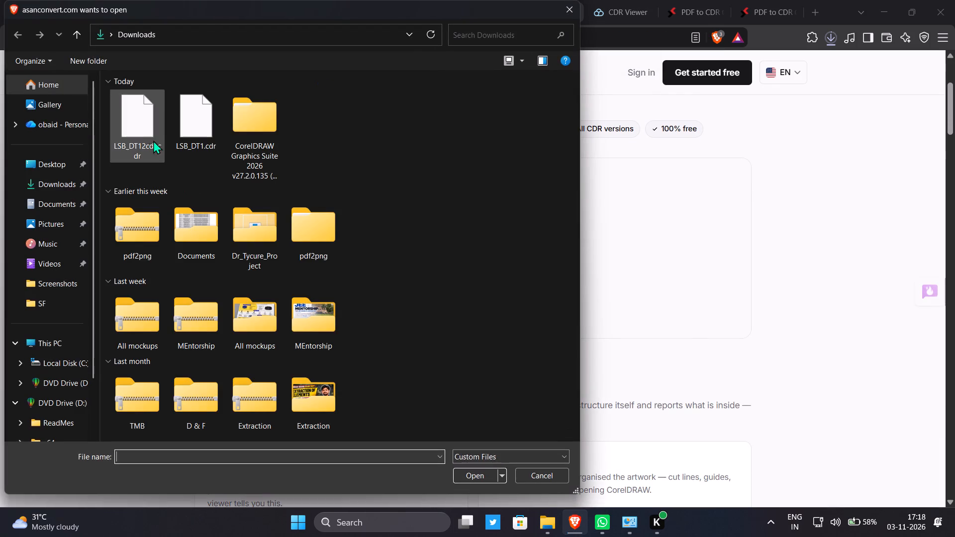
{"action": "double_click", "coordinate": [186, 118]}
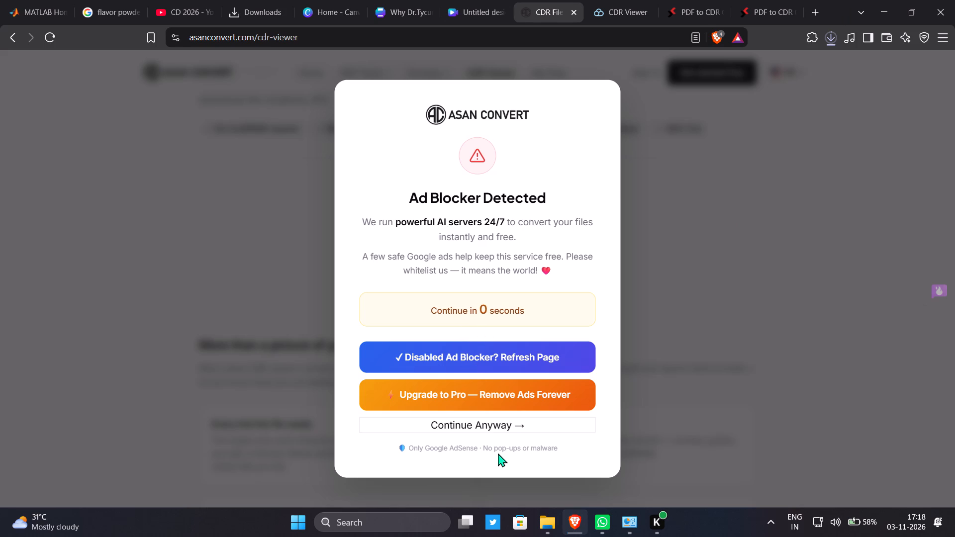
{"action": "left_click", "coordinate": [490, 428]}
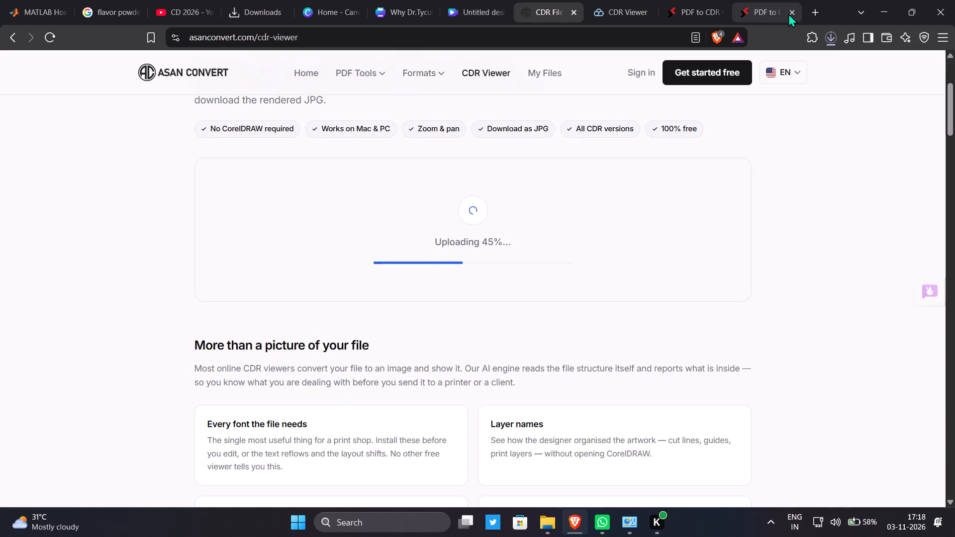
Close the Filestash CDR Viewer tab.
{"action": "left_click", "coordinate": [645, 15]}
{"action": "double_click", "coordinate": [645, 15]}
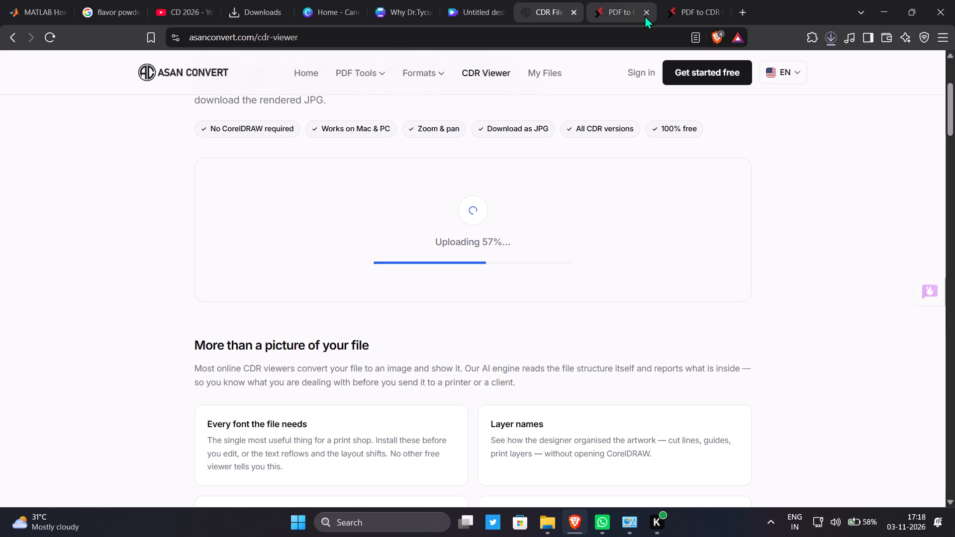
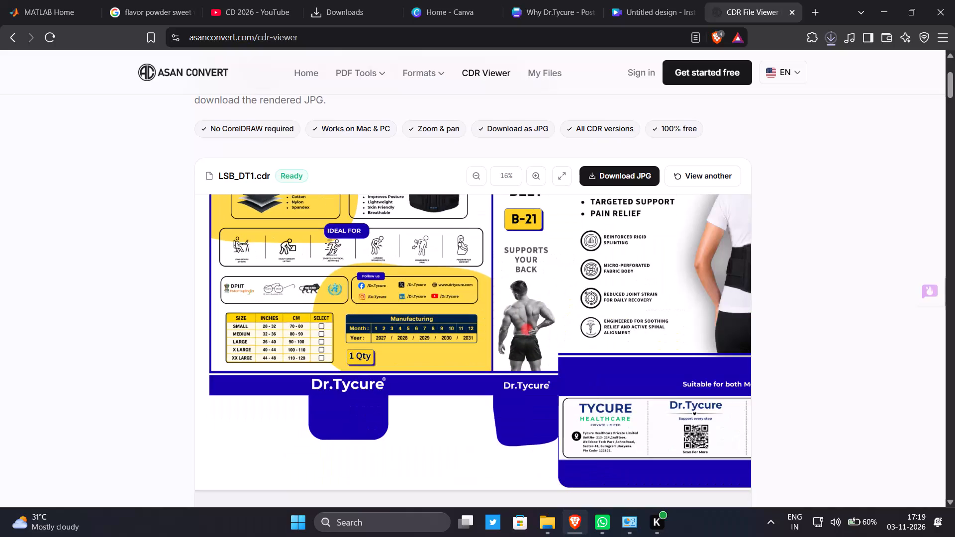
{"action": "left_click_drag", "start_coordinate": [472, 314], "coordinate": [485, 476]}
{"action": "left_click_drag", "start_coordinate": [409, 333], "coordinate": [424, 467]}
{"action": "scroll", "coordinate": [350, 339], "scroll_direction": "up", "scroll_amount": 5}
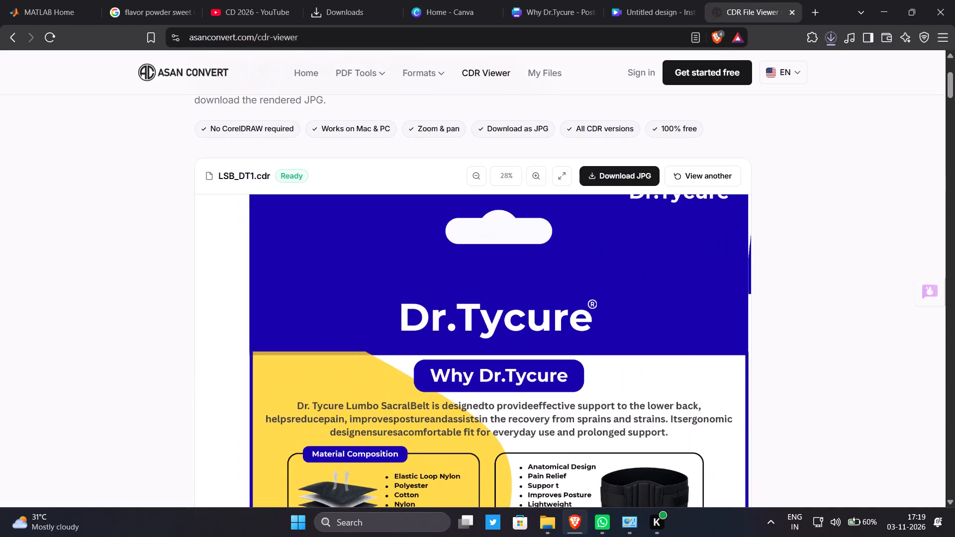
{"action": "scroll", "coordinate": [350, 339], "scroll_direction": "down", "scroll_amount": 5}
{"action": "double_click", "coordinate": [571, 427]}
{"action": "left_click_drag", "start_coordinate": [559, 436], "coordinate": [556, 433]}
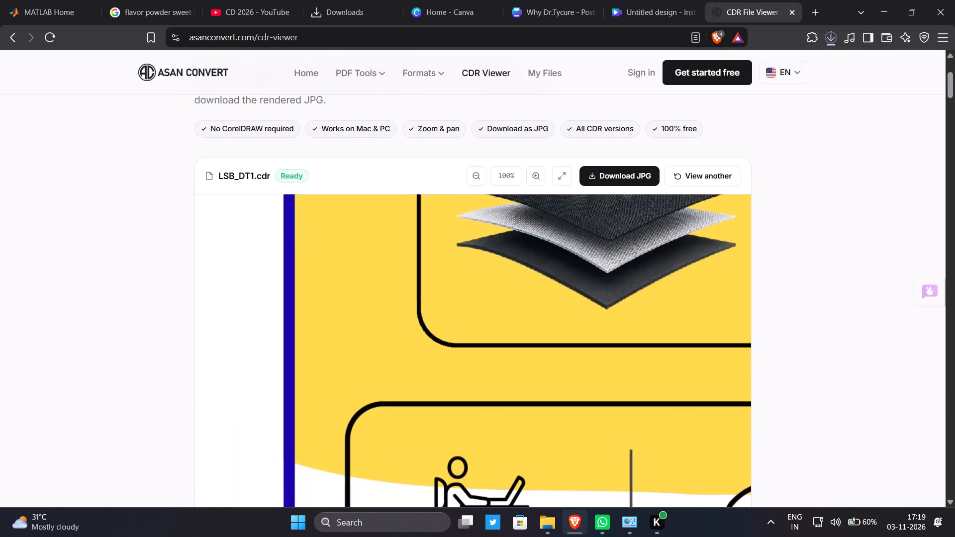
{"action": "left_click_drag", "start_coordinate": [556, 433], "coordinate": [314, 260]}
{"action": "left_click_drag", "start_coordinate": [561, 317], "coordinate": [438, 290]}
{"action": "scroll", "coordinate": [445, 353], "scroll_direction": "up", "scroll_amount": 2}
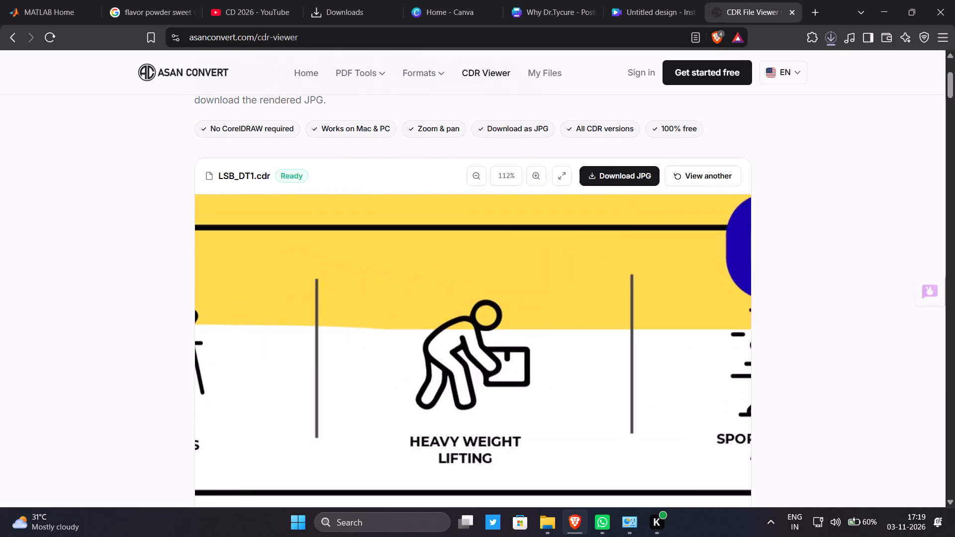
{"action": "scroll", "coordinate": [445, 353], "scroll_direction": "up", "scroll_amount": 2}
{"action": "scroll", "coordinate": [445, 353], "scroll_direction": "down", "scroll_amount": 10}
{"action": "scroll", "coordinate": [512, 339], "scroll_direction": "down", "scroll_amount": 4}
{"action": "left_click_drag", "start_coordinate": [475, 320], "coordinate": [466, 402]}
{"action": "scroll", "coordinate": [473, 341], "scroll_direction": "down", "scroll_amount": 6}
{"action": "left_click_drag", "start_coordinate": [527, 316], "coordinate": [705, 523]}
{"action": "left_click_drag", "start_coordinate": [524, 358], "coordinate": [542, 443]}
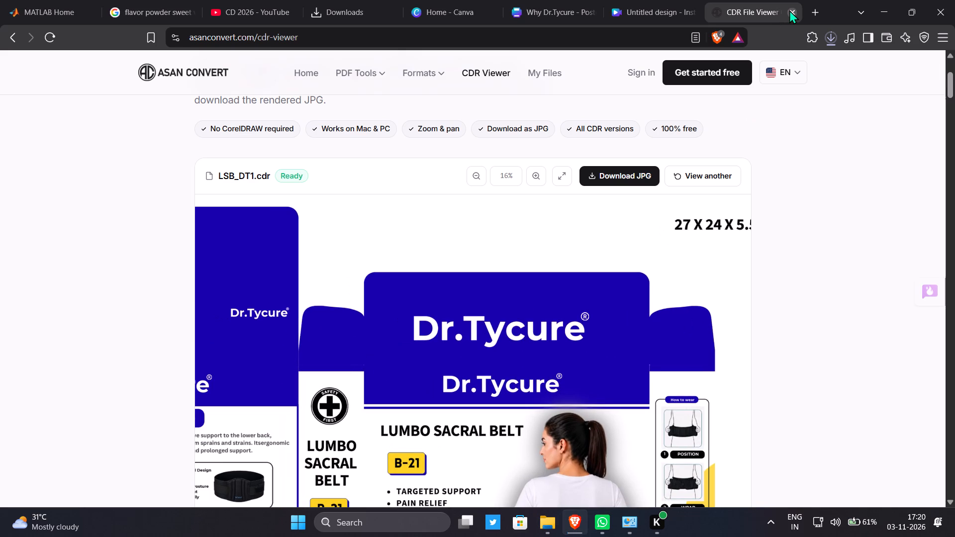
{"action": "left_click", "coordinate": [789, 10]}
{"action": "left_click", "coordinate": [790, 10]}
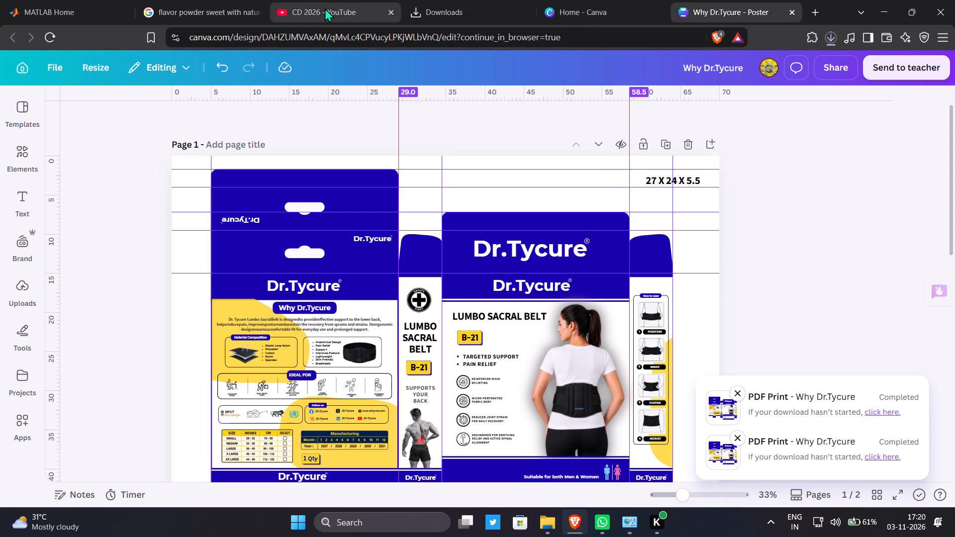
Search Google for "edit cdr file online free" in the existing flavor powder search tab.
{"action": "left_click", "coordinate": [184, 9]}
{"action": "left_click", "coordinate": [269, 79]}
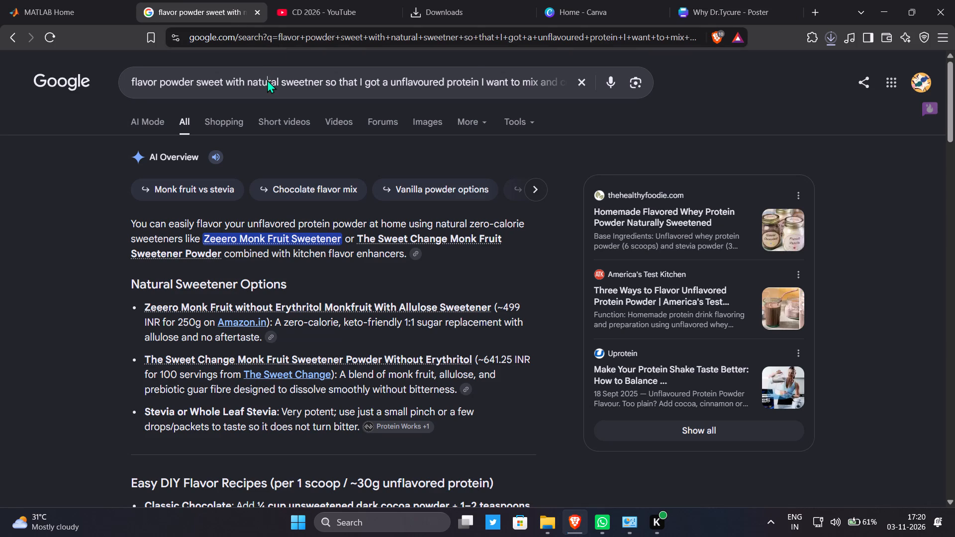
{"action": "key", "text": "ctrl+a"}
{"action": "type", "text": "edit cd"}
{"action": "type", "text": "r file on"}
{"action": "key", "text": "Down"}
{"action": "key", "text": "Down"}
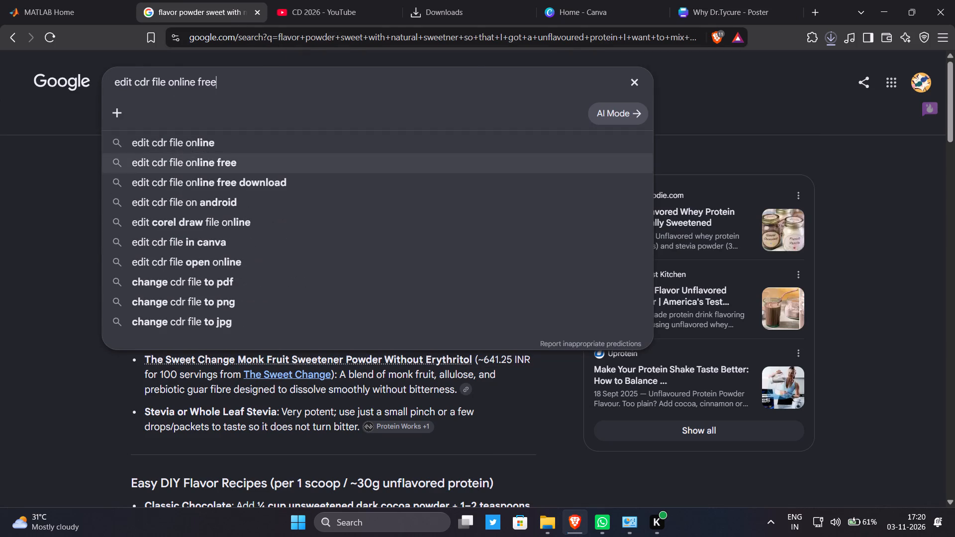
{"action": "key", "text": "Return"}
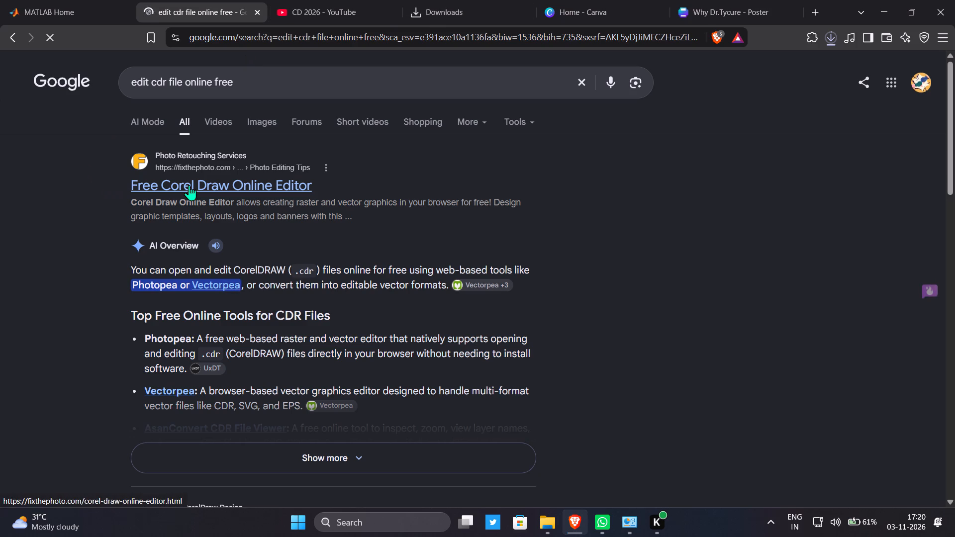
Open the Free Corel Draw Online Editor result from FixThePhoto in a new tab and switch to it.
{"action": "right_click", "coordinate": [189, 185]}
{"action": "left_click", "coordinate": [240, 199]}
{"action": "left_click", "coordinate": [269, 0]}
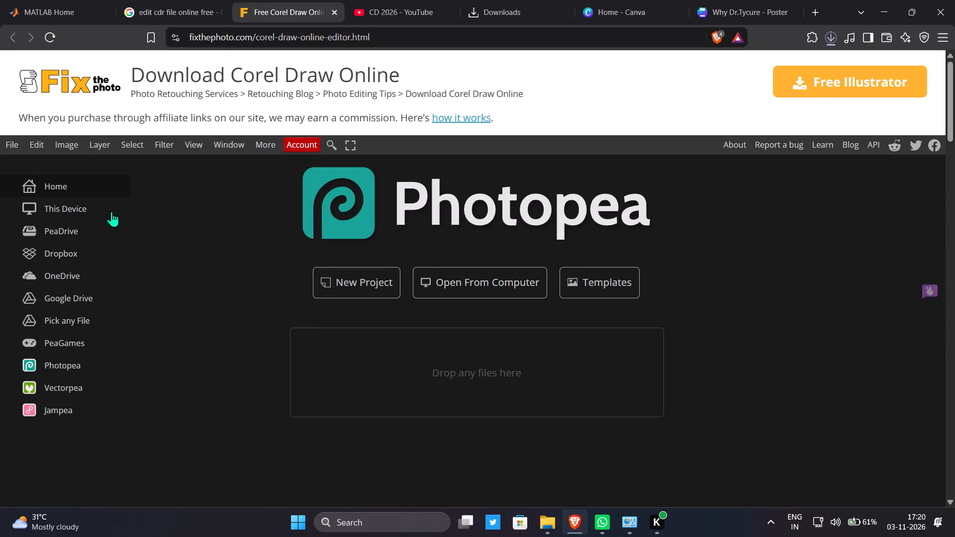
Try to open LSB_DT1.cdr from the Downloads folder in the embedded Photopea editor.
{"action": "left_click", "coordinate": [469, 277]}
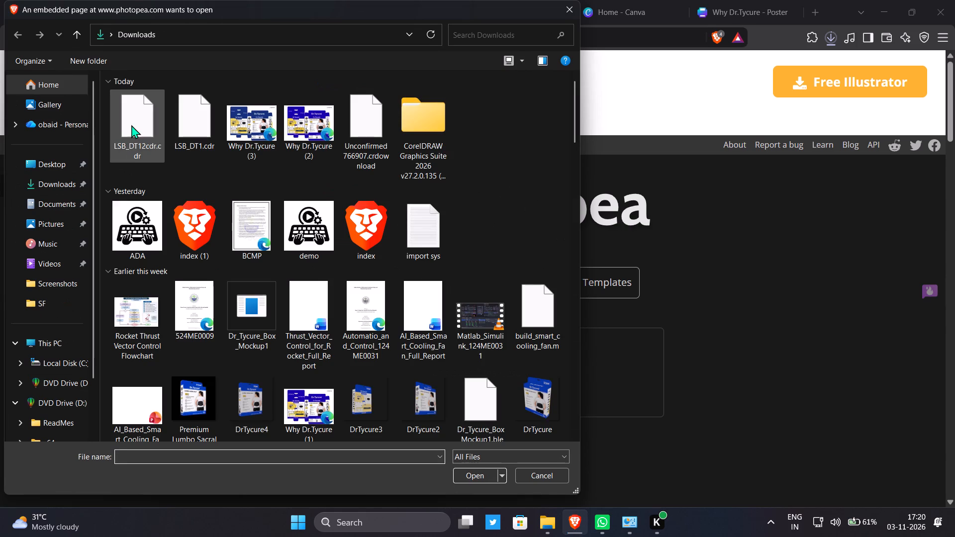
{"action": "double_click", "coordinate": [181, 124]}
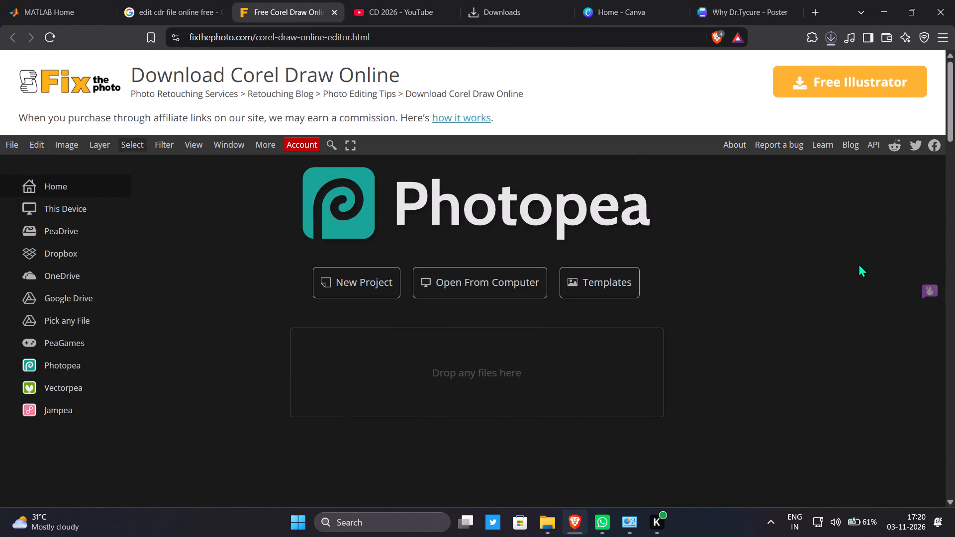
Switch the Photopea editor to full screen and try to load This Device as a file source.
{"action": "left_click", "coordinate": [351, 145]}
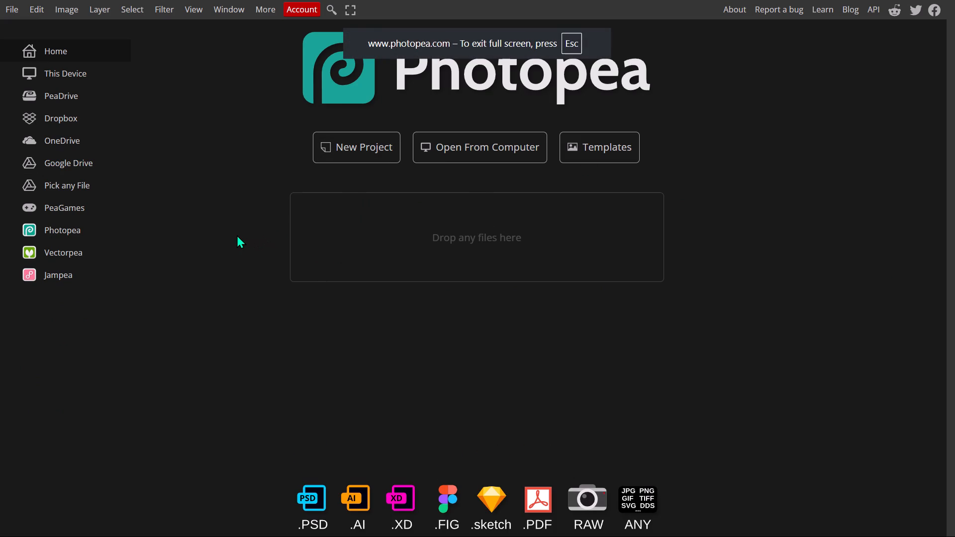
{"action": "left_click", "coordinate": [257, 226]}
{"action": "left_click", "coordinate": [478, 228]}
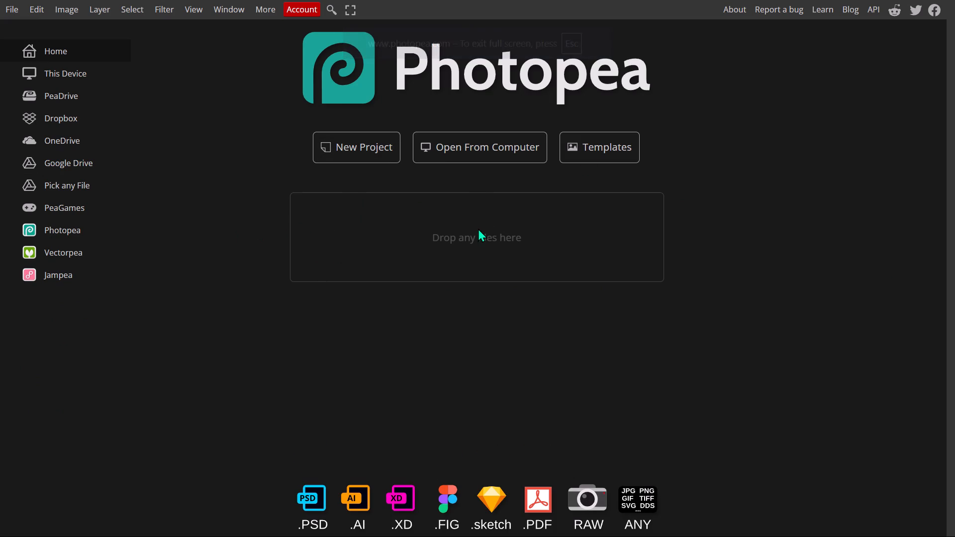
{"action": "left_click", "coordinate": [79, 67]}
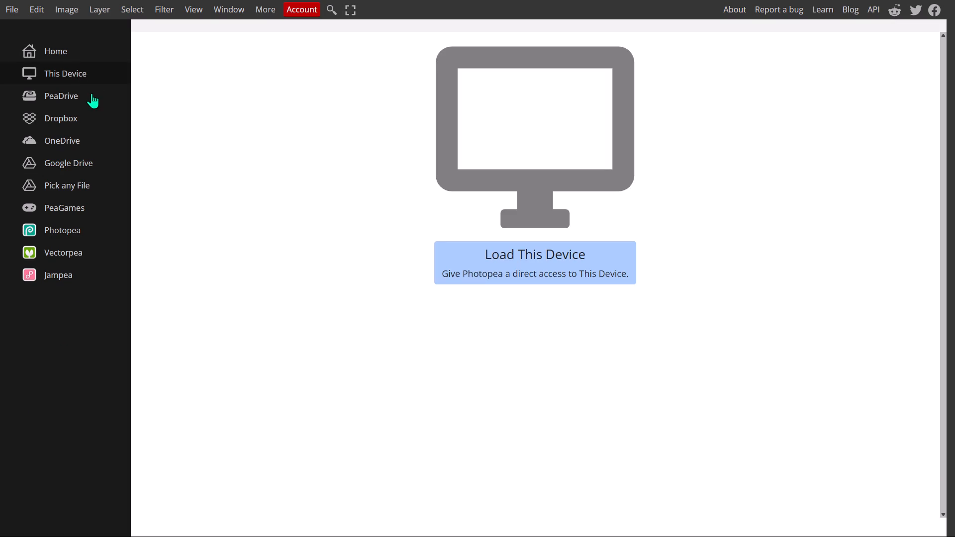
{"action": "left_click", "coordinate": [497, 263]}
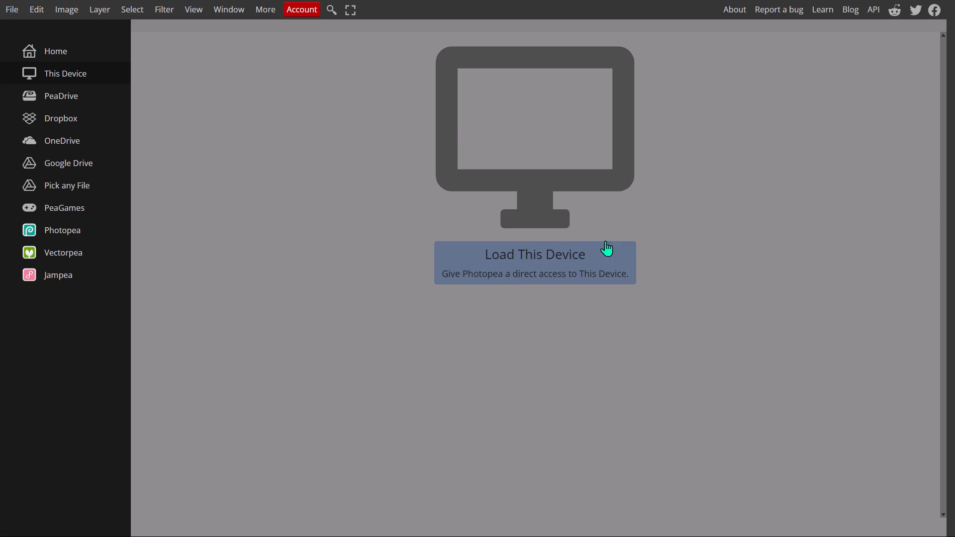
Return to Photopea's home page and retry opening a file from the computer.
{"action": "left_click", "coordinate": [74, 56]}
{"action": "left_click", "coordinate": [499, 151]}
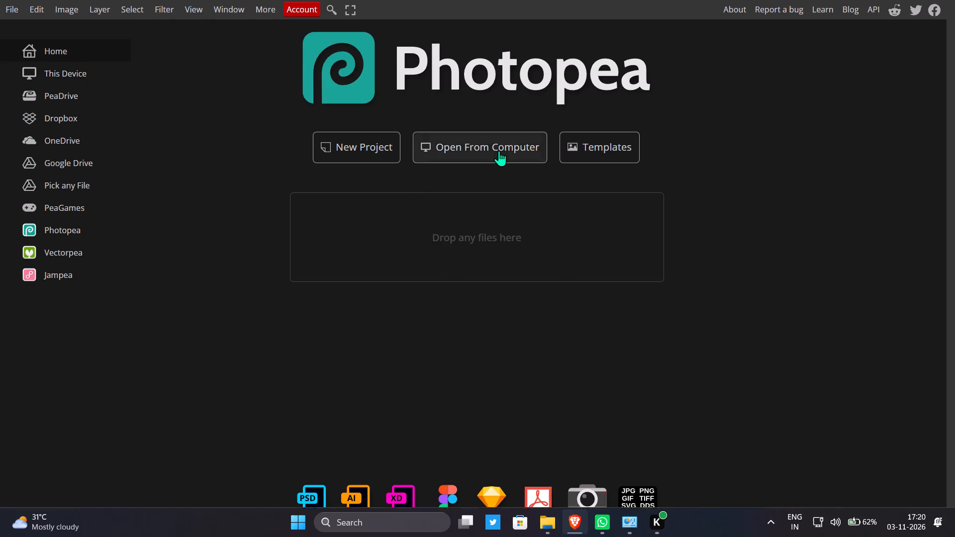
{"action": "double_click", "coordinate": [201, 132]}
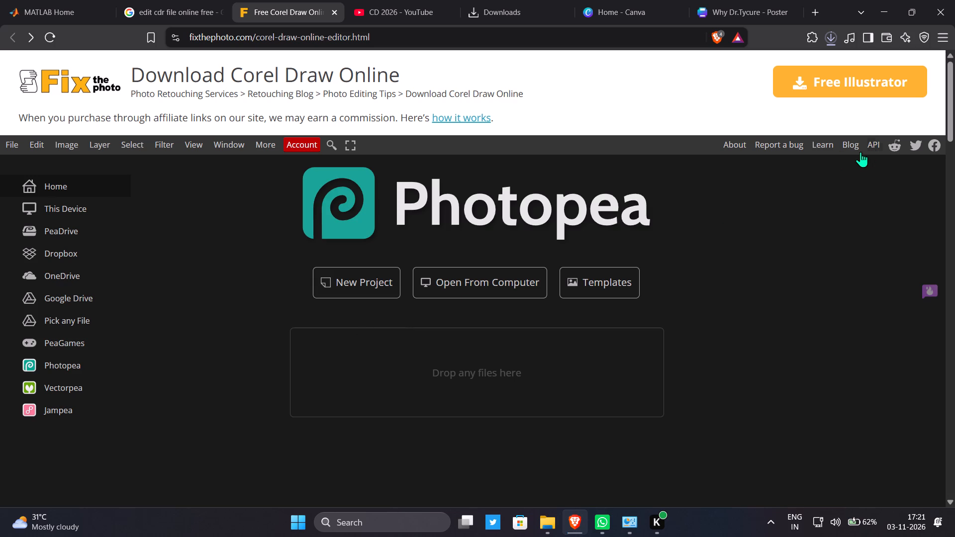
Return to the Google results and look through the remaining entries for another online CDR editor.
{"action": "left_click", "coordinate": [163, 0]}
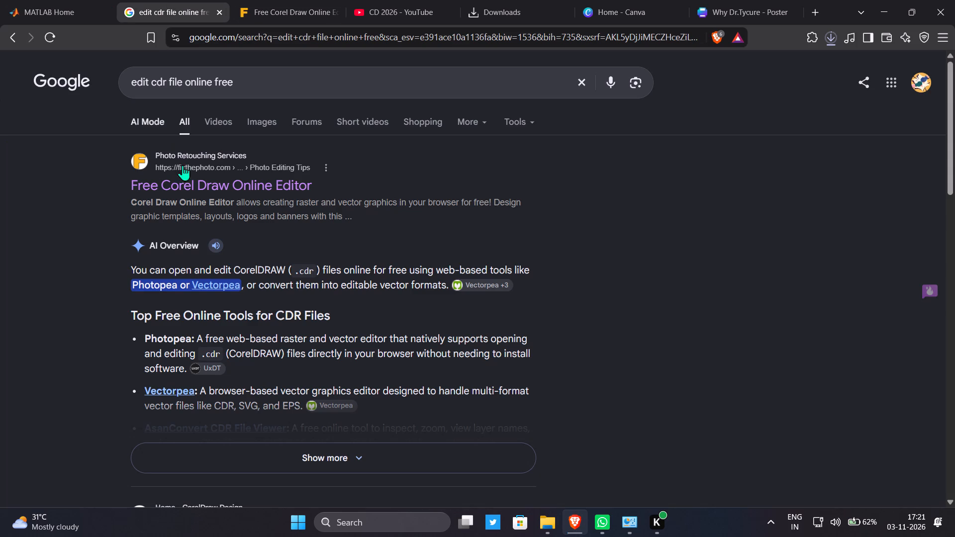
{"action": "scroll", "coordinate": [212, 257], "scroll_direction": "down", "scroll_amount": 5}
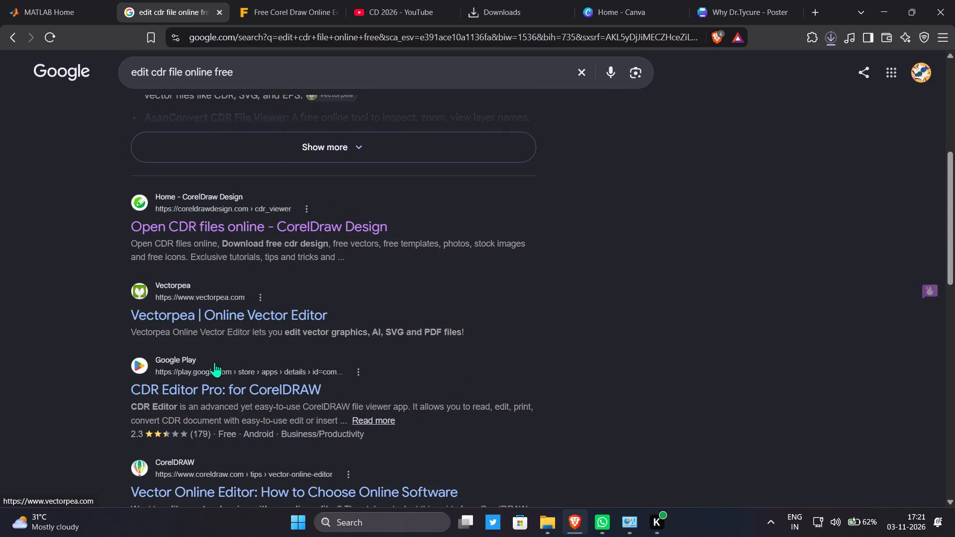
{"action": "scroll", "coordinate": [218, 385], "scroll_direction": "down", "scroll_amount": 3}
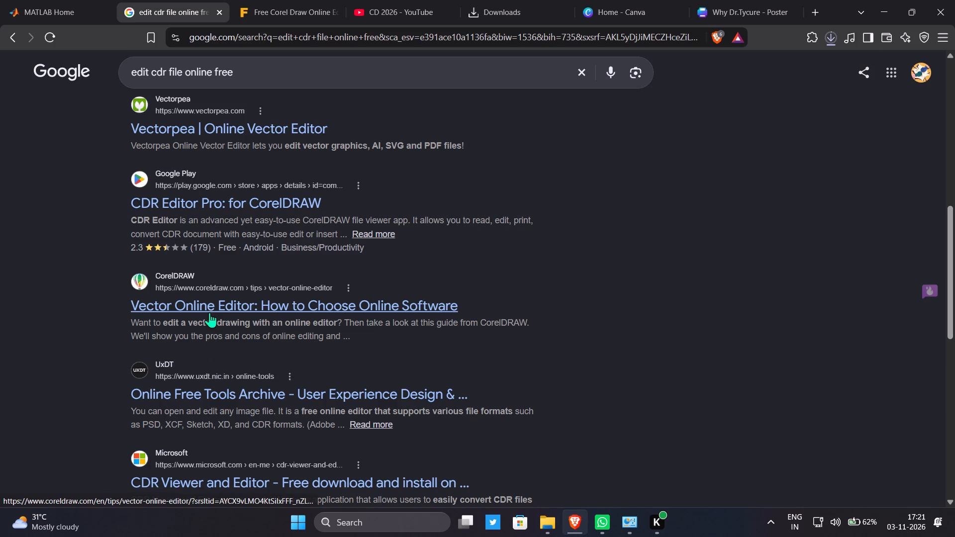
{"action": "scroll", "coordinate": [219, 390], "scroll_direction": "down", "scroll_amount": 2}
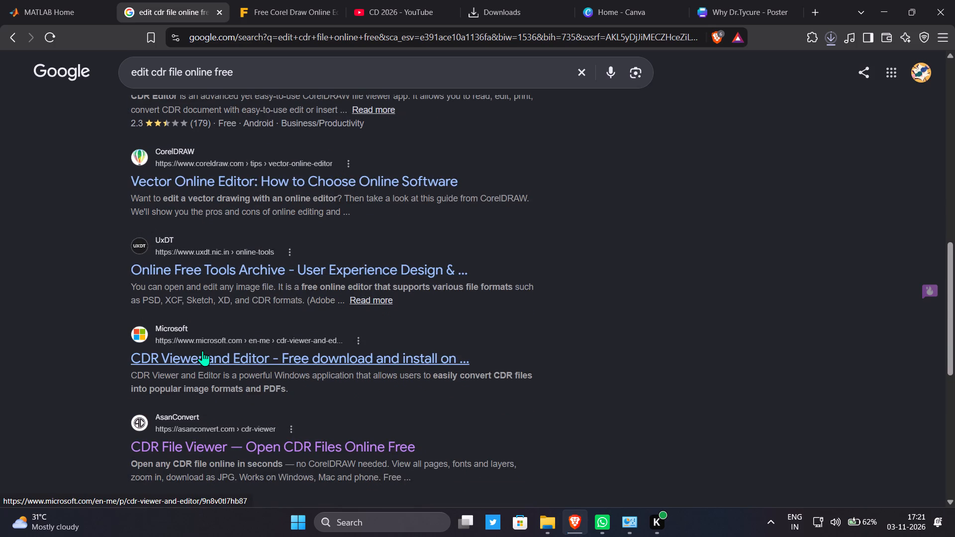
{"action": "scroll", "coordinate": [202, 351], "scroll_direction": "down", "scroll_amount": 8}
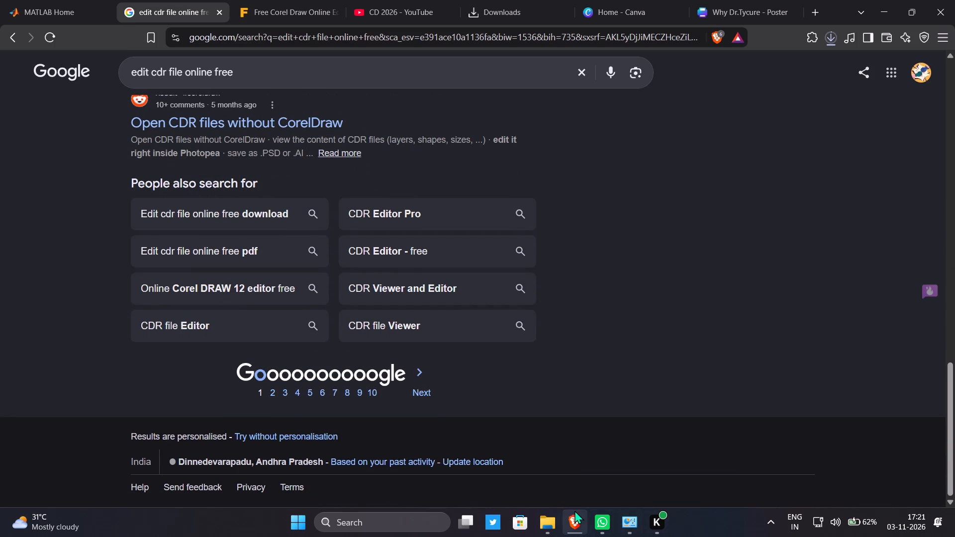
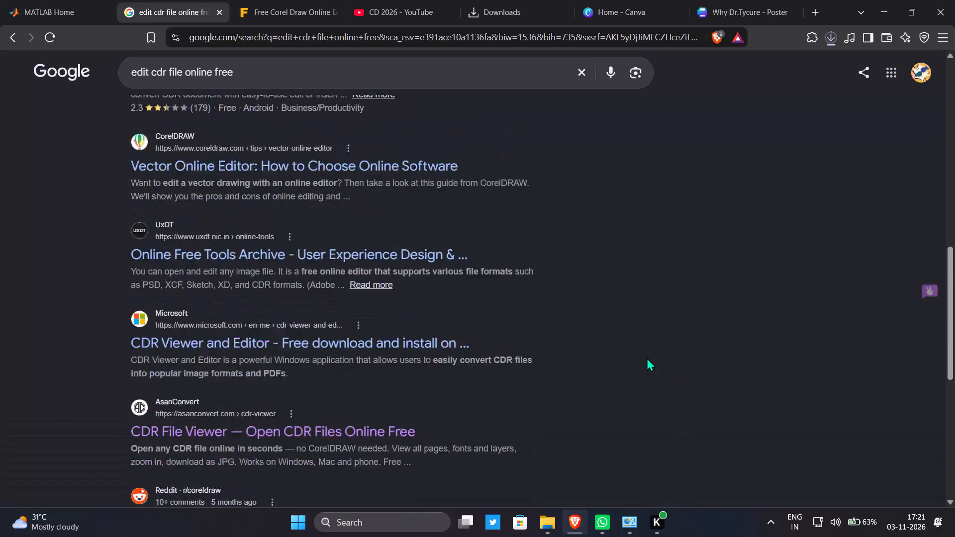
Find the Vectorpea online vector editor in the Google results, open it in a new tab and switch to it.
{"action": "scroll", "coordinate": [647, 358], "scroll_direction": "up", "scroll_amount": 4}
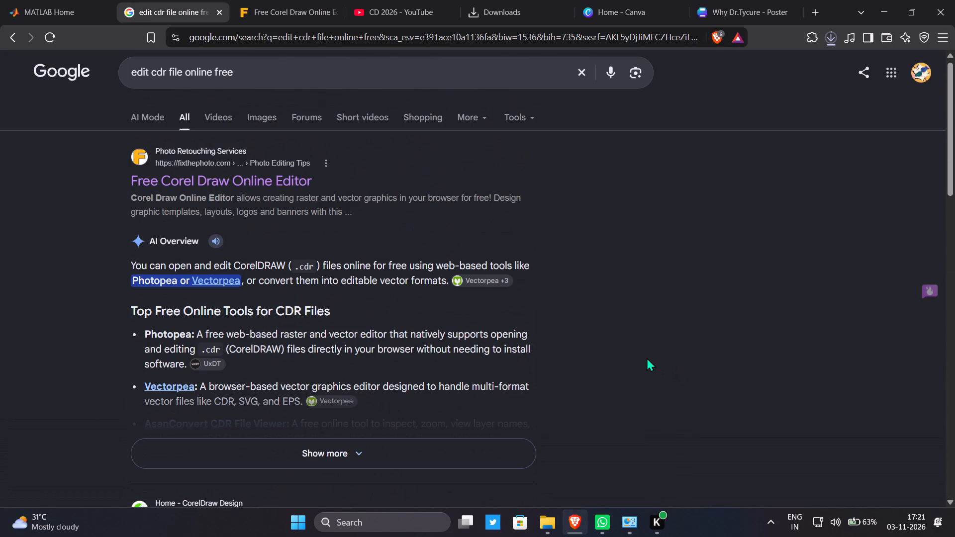
{"action": "scroll", "coordinate": [647, 358], "scroll_direction": "up", "scroll_amount": 1}
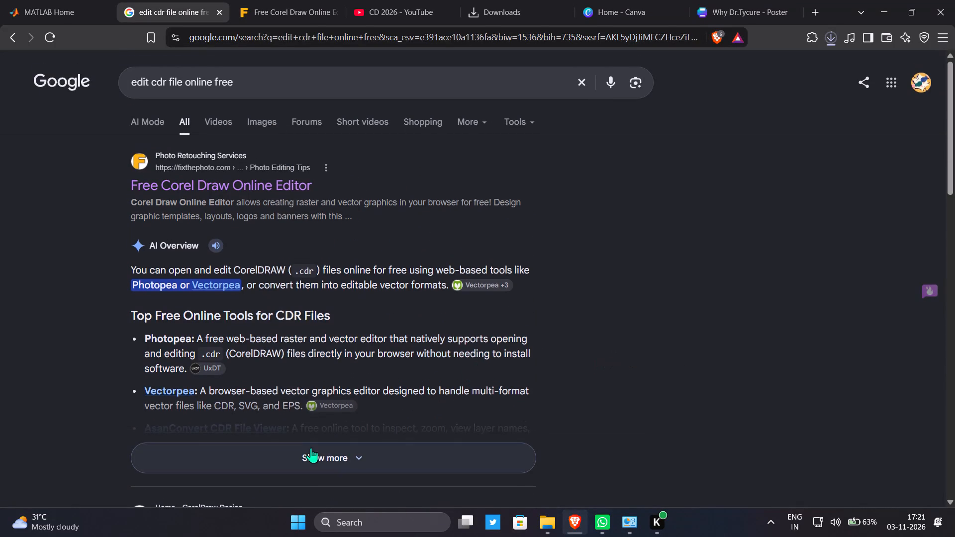
{"action": "scroll", "coordinate": [463, 385], "scroll_direction": "down", "scroll_amount": 3}
{"action": "scroll", "coordinate": [249, 378], "scroll_direction": "down", "scroll_amount": 2}
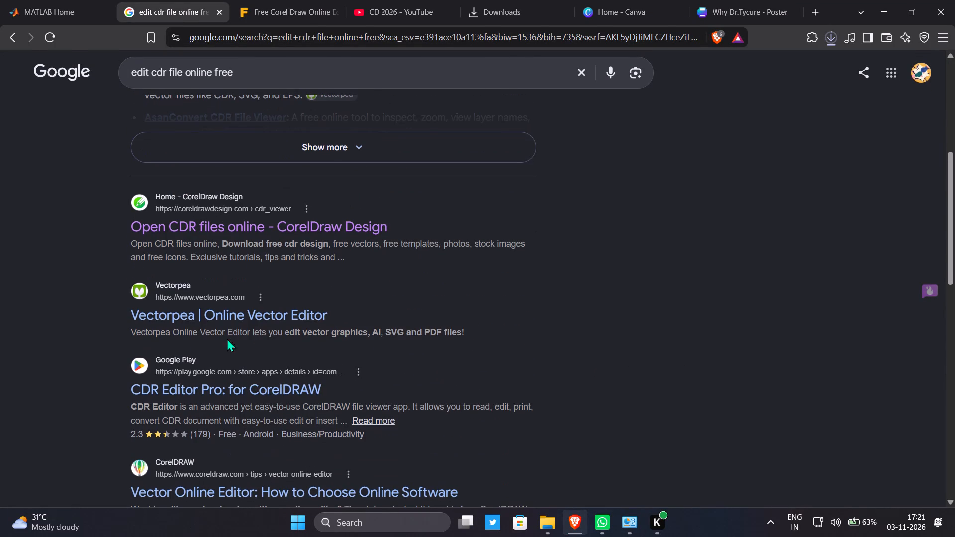
{"action": "right_click", "coordinate": [232, 319]}
{"action": "left_click", "coordinate": [307, 102]}
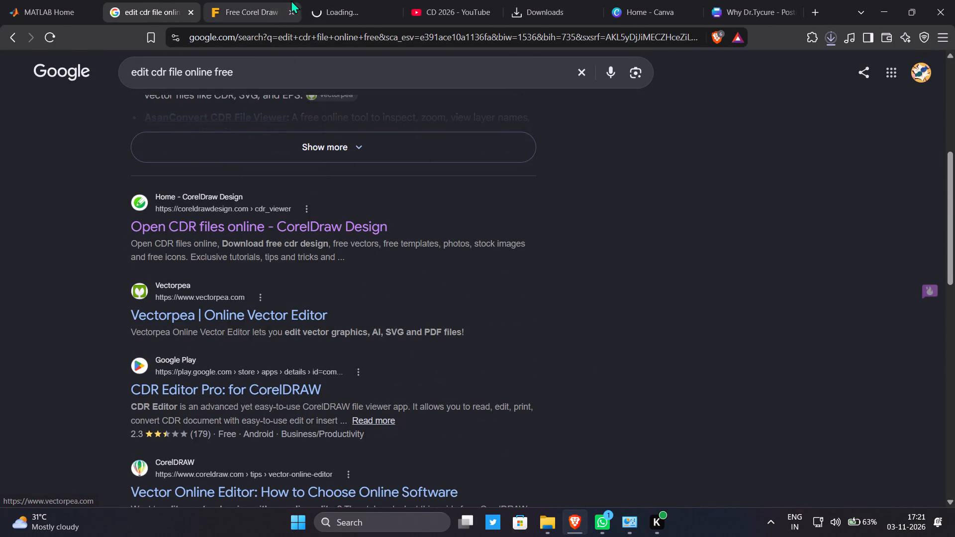
{"action": "left_click", "coordinate": [260, 0]}
{"action": "left_click", "coordinate": [321, 0]}
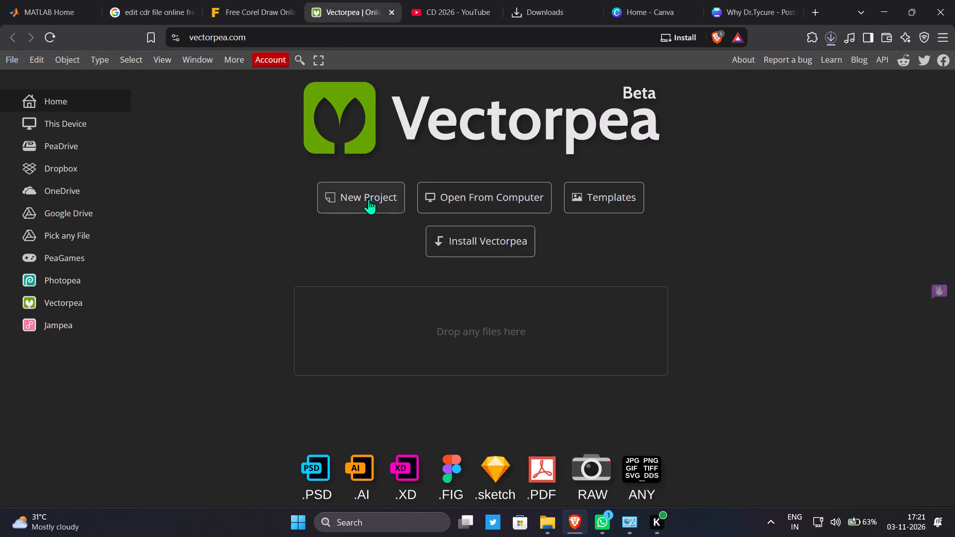
Load LSB_DT1.cdr from the computer's Downloads folder into Vectorpea.
{"action": "left_click", "coordinate": [460, 197]}
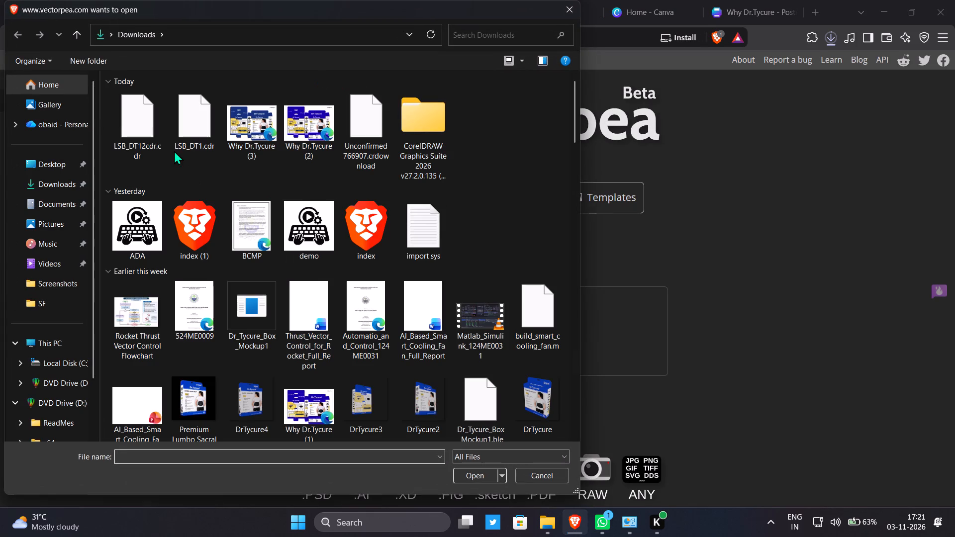
{"action": "double_click", "coordinate": [191, 118]}
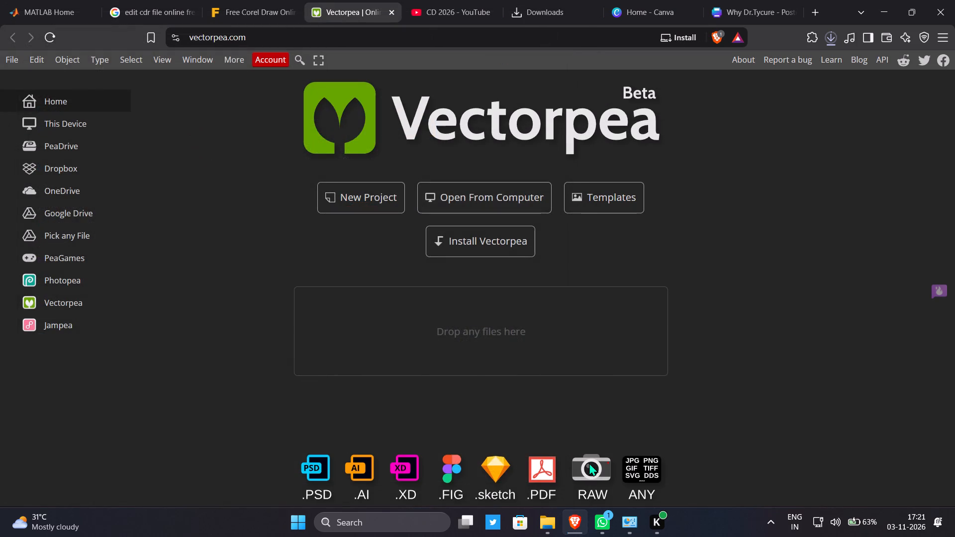
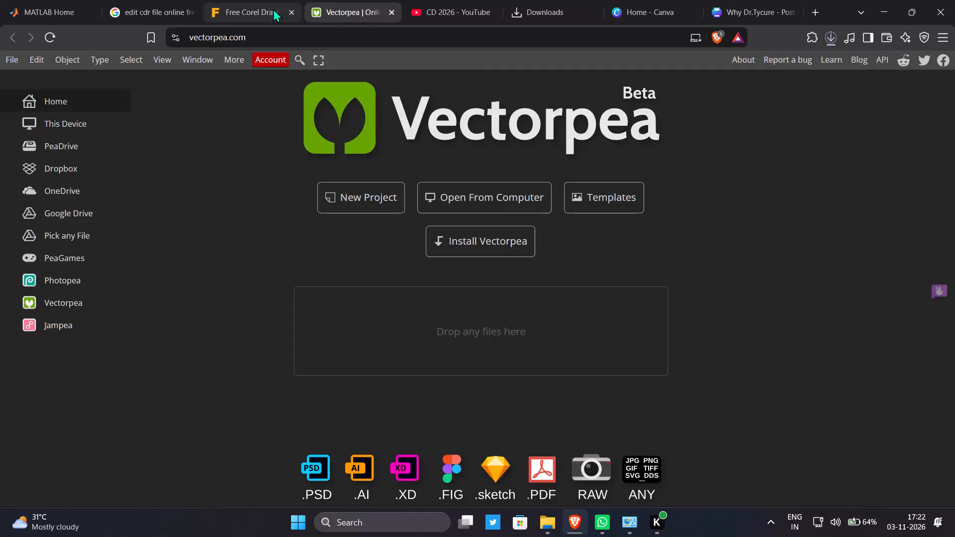
Close the Fixthephoto Corel Draw and Vectorpea tabs and return to the Google results for free online CDR editing.
{"action": "left_click", "coordinate": [273, 8]}
{"action": "left_click_drag", "start_coordinate": [352, 6], "coordinate": [346, 6]}
{"action": "left_click", "coordinate": [257, 5]}
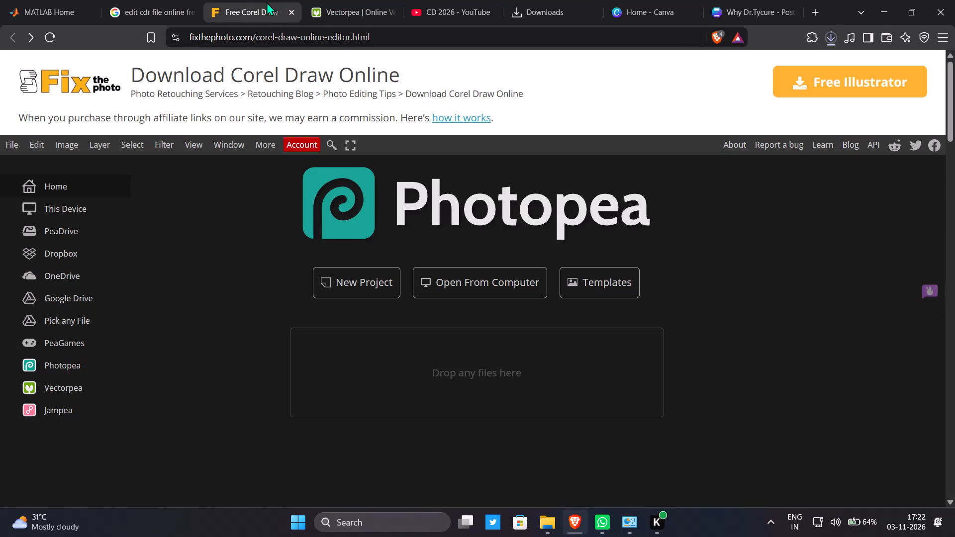
{"action": "left_click", "coordinate": [292, 10]}
{"action": "left_click", "coordinate": [292, 10]}
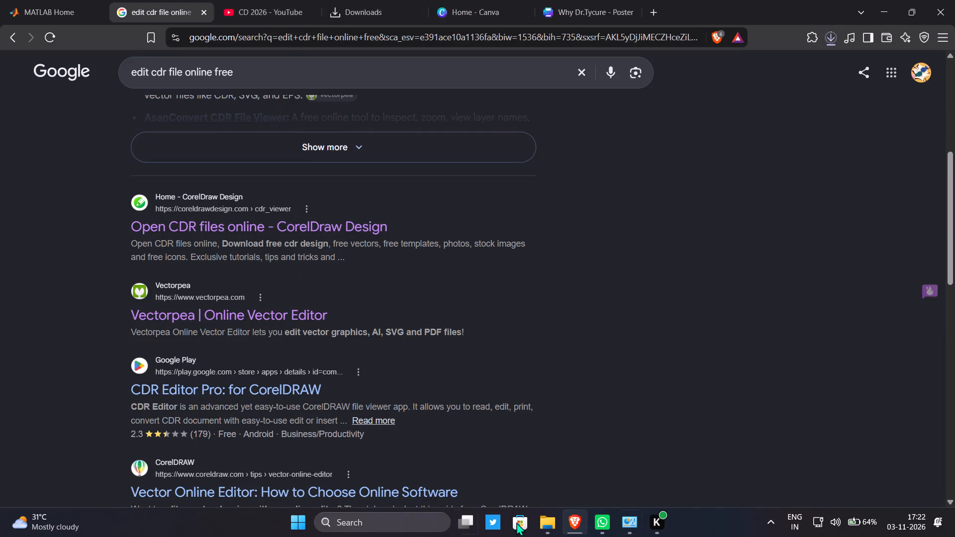
{"action": "scroll", "coordinate": [286, 370], "scroll_direction": "down", "scroll_amount": 4}
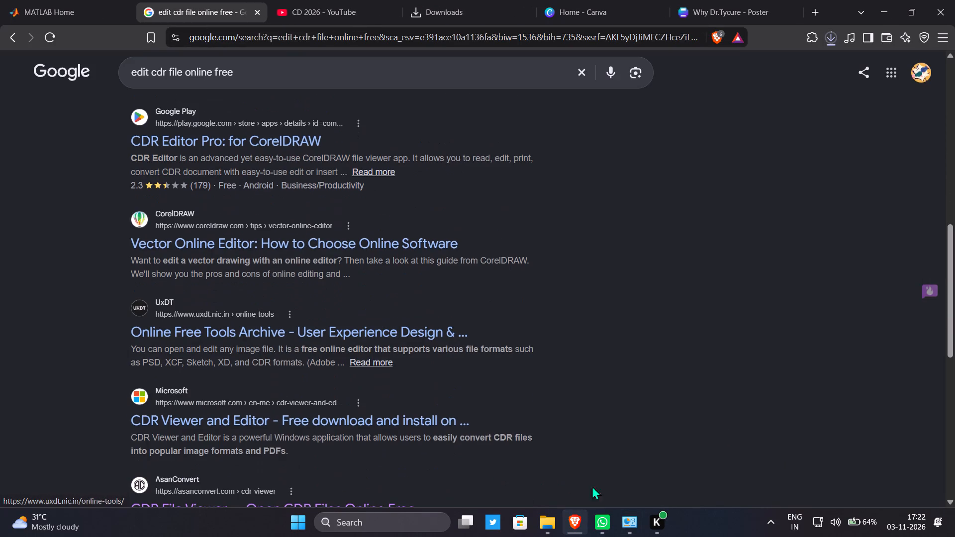
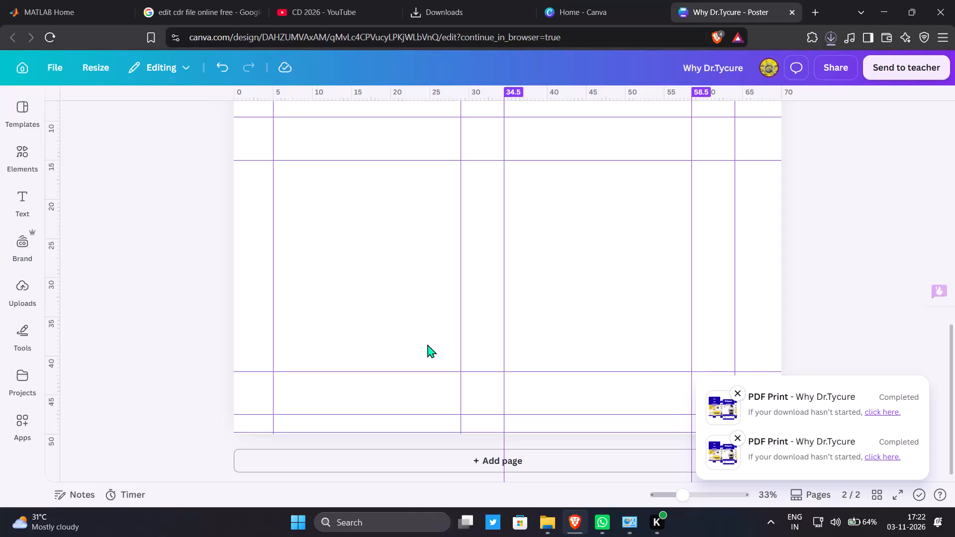
Delete the blank second page from the Why Dr.Tycure poster design.
{"action": "scroll", "coordinate": [424, 306], "scroll_direction": "up", "scroll_amount": 4}
{"action": "left_click", "coordinate": [750, 283]}
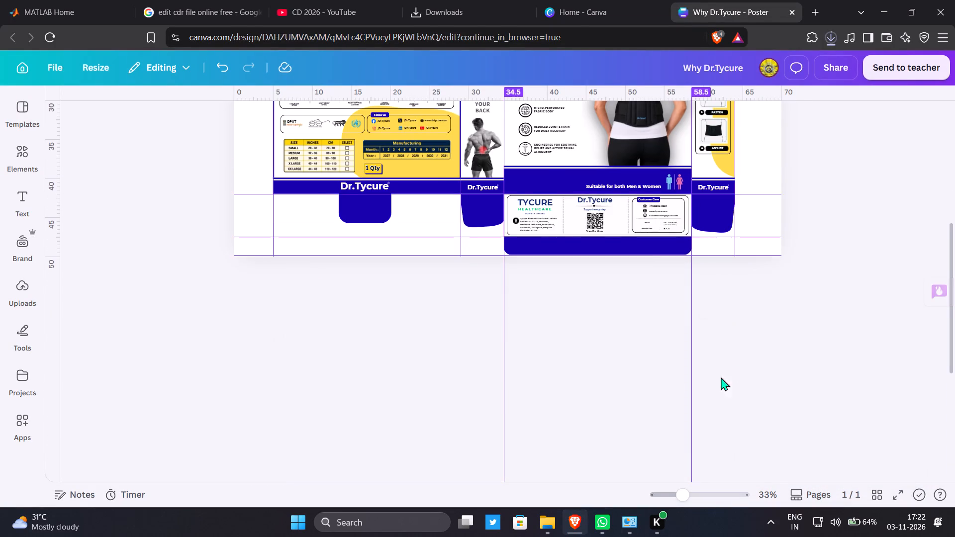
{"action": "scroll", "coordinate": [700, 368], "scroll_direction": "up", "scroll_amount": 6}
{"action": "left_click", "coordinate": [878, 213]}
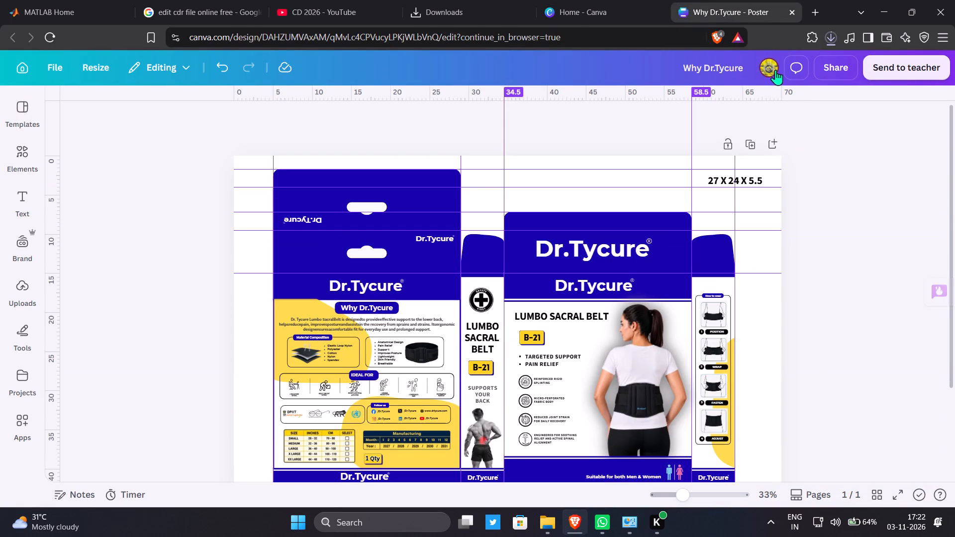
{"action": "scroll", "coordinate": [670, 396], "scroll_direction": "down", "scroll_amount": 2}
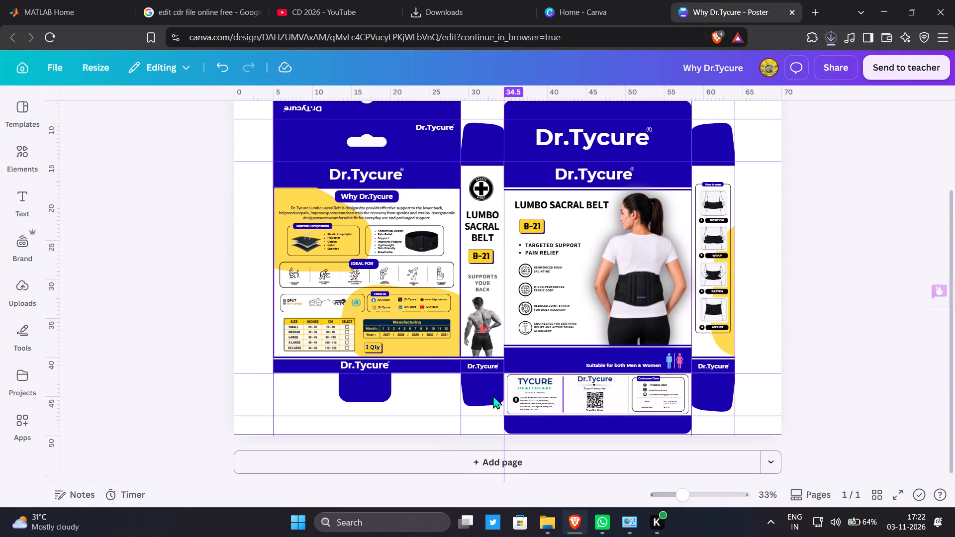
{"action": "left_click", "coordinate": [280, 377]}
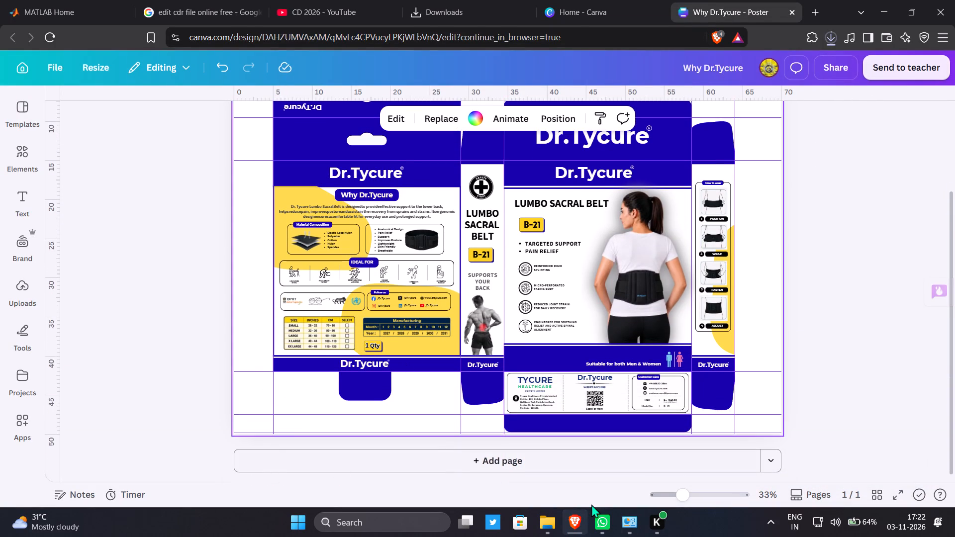
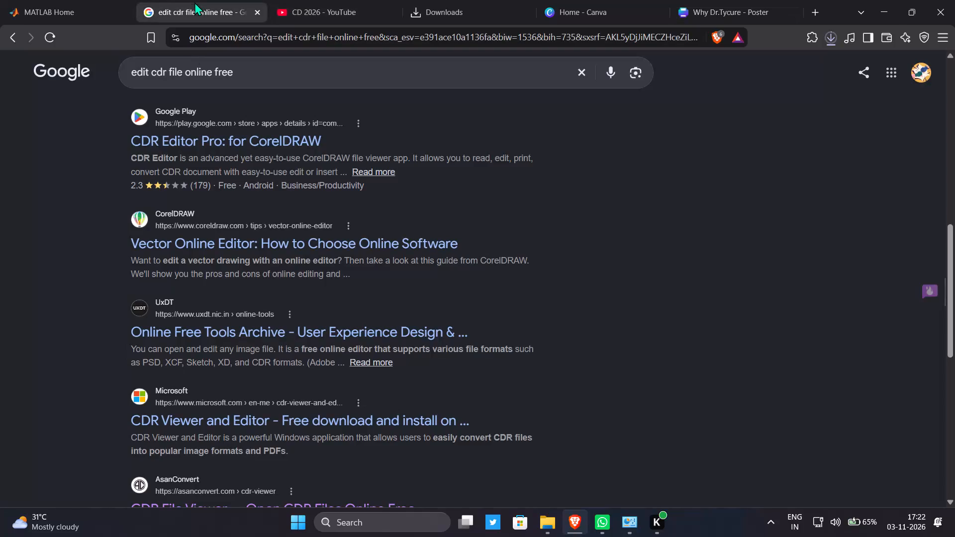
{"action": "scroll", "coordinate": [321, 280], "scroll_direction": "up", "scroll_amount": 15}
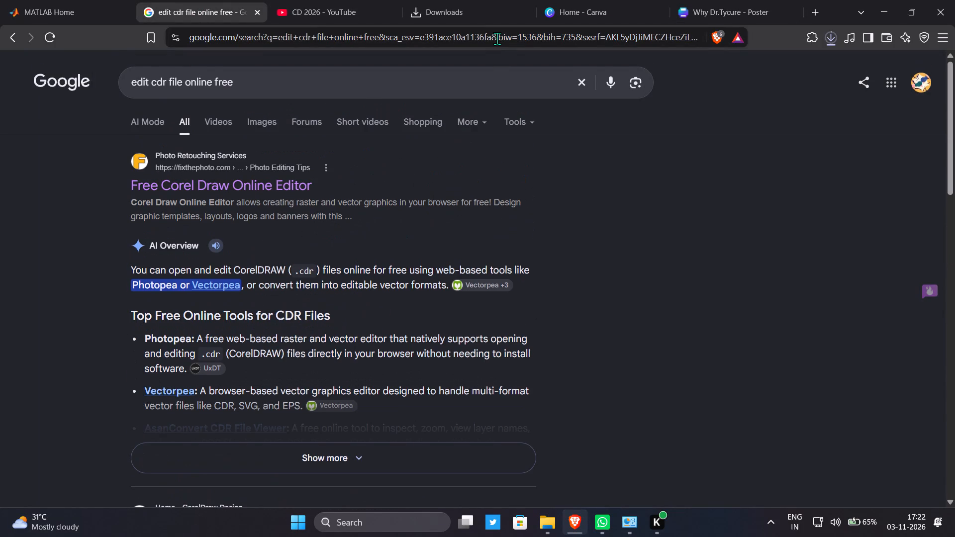